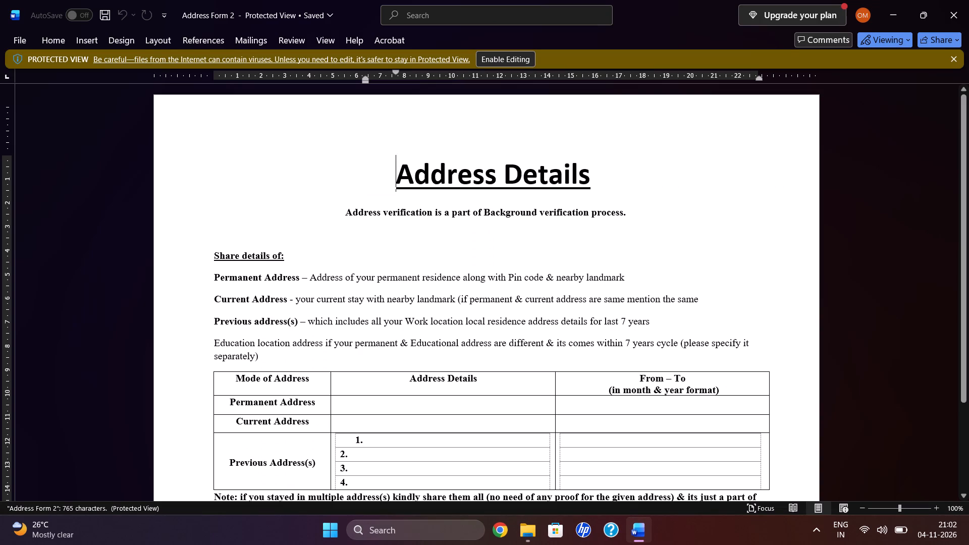
Enable editing for the Address Form 2 document that is open in Protected View.
{"action": "left_click", "coordinate": [515, 54]}
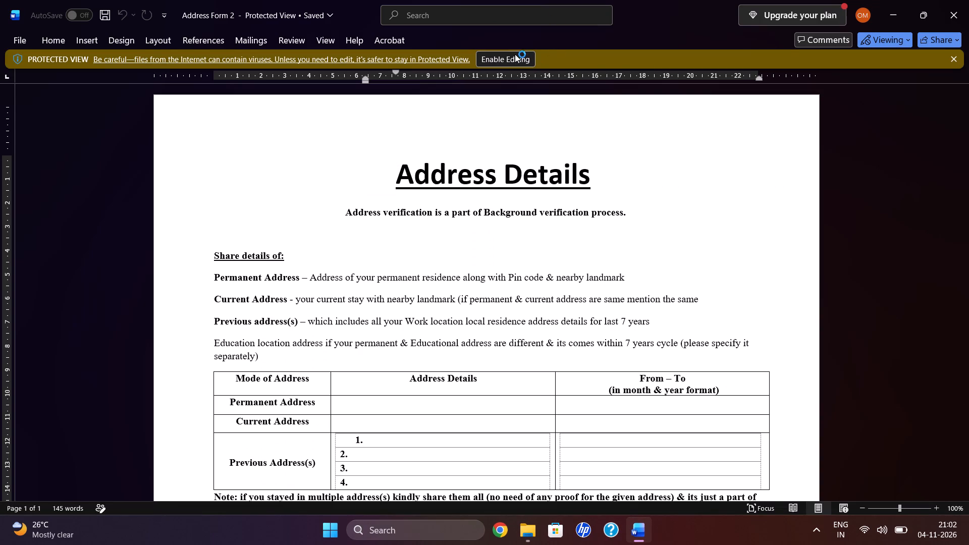
Review the address form's instructions, the address table and the note below it to see which details are required.
{"action": "scroll", "coordinate": [501, 257], "scroll_direction": "down", "scroll_amount": 1}
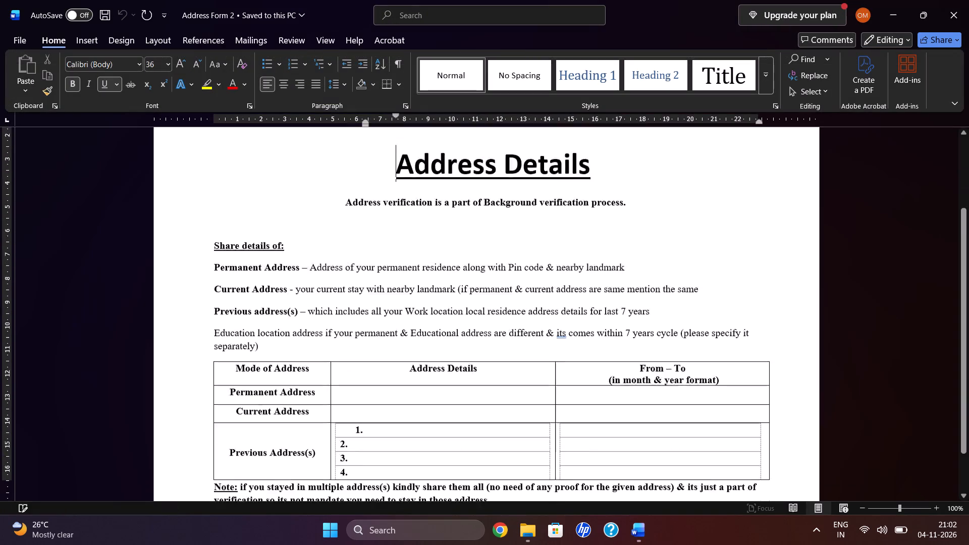
{"action": "scroll", "coordinate": [501, 257], "scroll_direction": "down", "scroll_amount": 1}
{"action": "scroll", "coordinate": [501, 257], "scroll_direction": "up", "scroll_amount": 5}
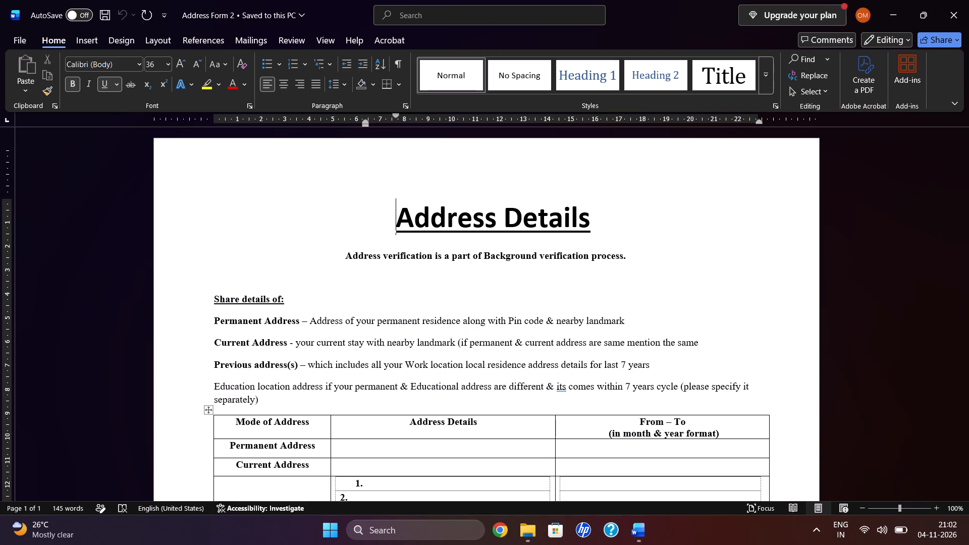
{"action": "scroll", "coordinate": [527, 335], "scroll_direction": "down", "scroll_amount": 1}
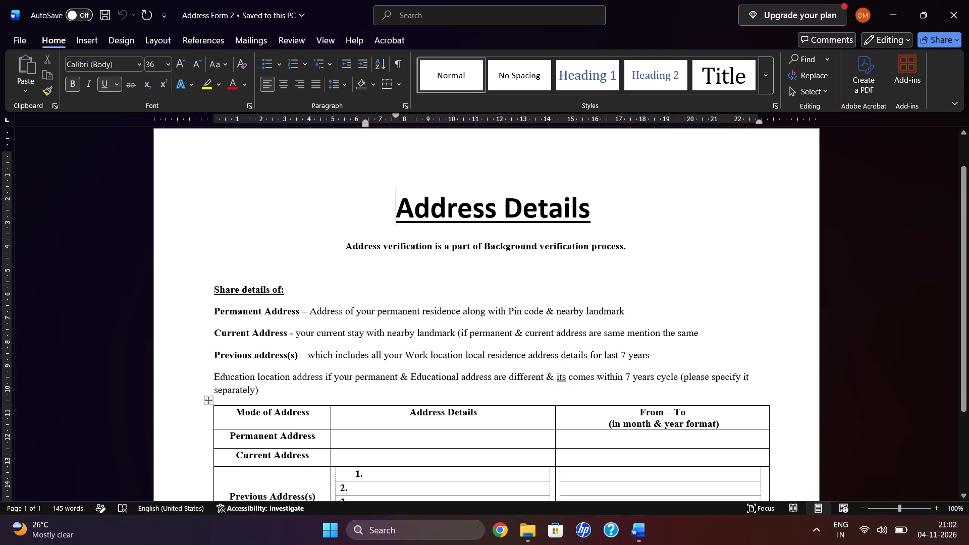
{"action": "scroll", "coordinate": [527, 335], "scroll_direction": "down", "scroll_amount": 1}
{"action": "scroll", "coordinate": [454, 333], "scroll_direction": "down", "scroll_amount": 2}
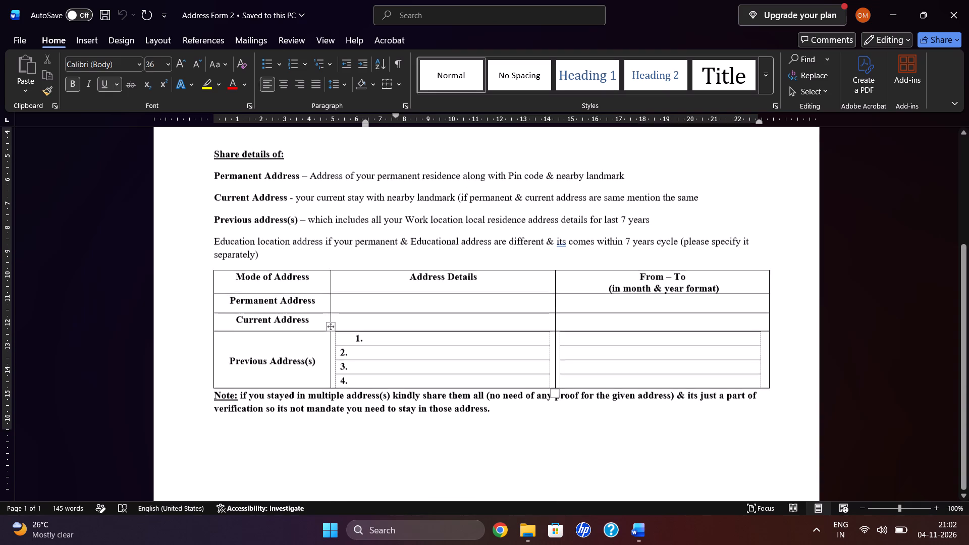
{"action": "scroll", "coordinate": [454, 333], "scroll_direction": "down", "scroll_amount": 4}
{"action": "scroll", "coordinate": [454, 333], "scroll_direction": "up", "scroll_amount": 4}
{"action": "scroll", "coordinate": [454, 333], "scroll_direction": "down", "scroll_amount": 1}
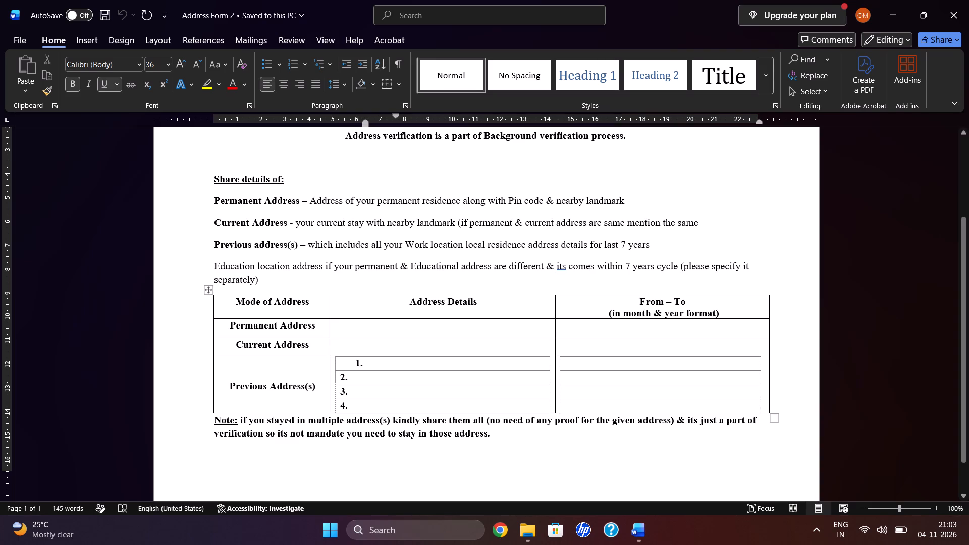
Place the text cursor in the Address Details cell of the Permanent Address row.
{"action": "left_click", "coordinate": [418, 331]}
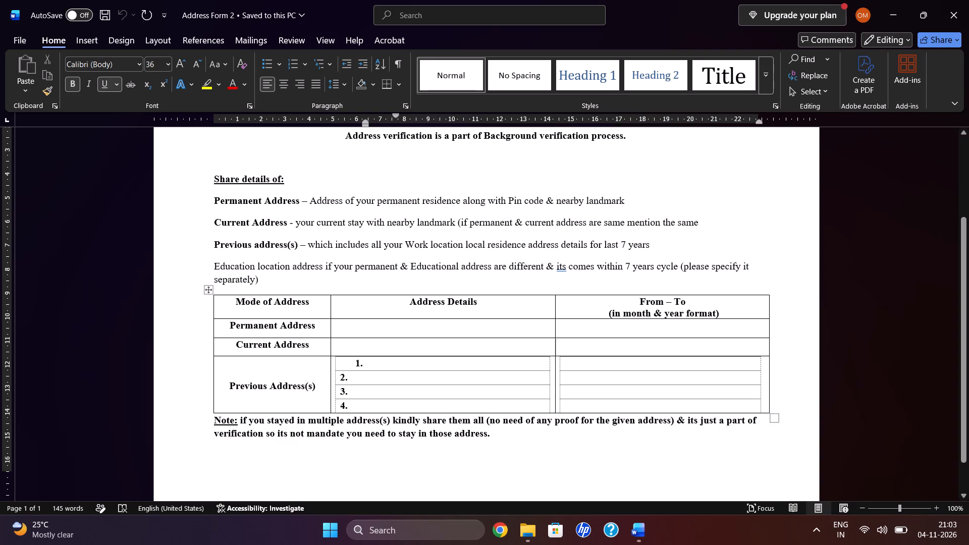
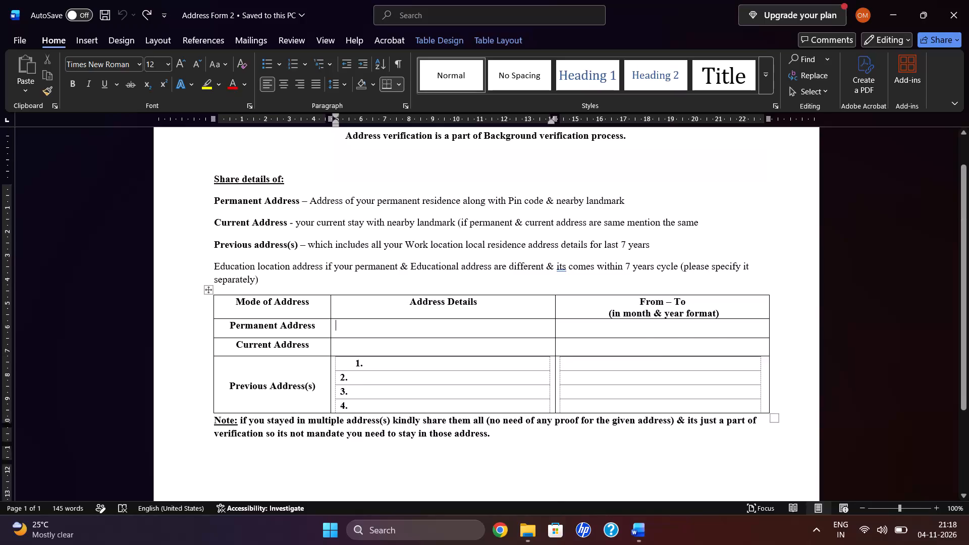
Open the Employee Verification Form BGV_ document from the Downloads folder as a reference for the address details.
{"action": "scroll", "coordinate": [358, 215], "scroll_direction": "up", "scroll_amount": 3}
{"action": "left_click", "coordinate": [529, 532]}
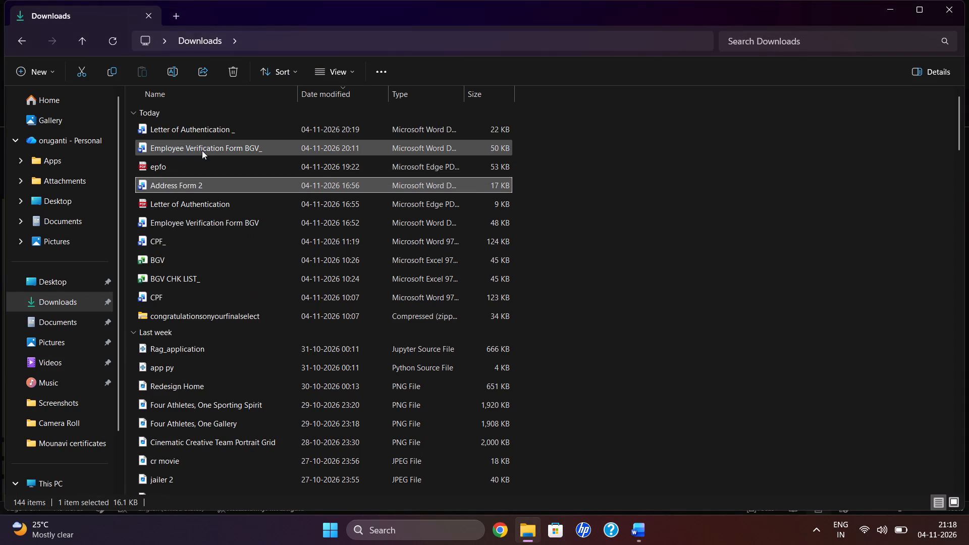
{"action": "double_click", "coordinate": [202, 150]}
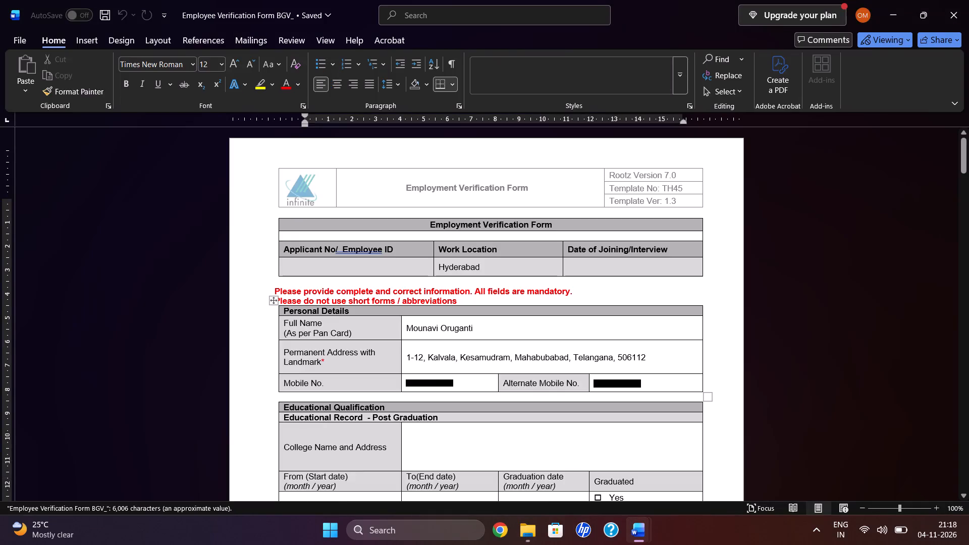
Examine the personal details, educational records and previous employer sections of the Employment Verification Form.
{"action": "scroll", "coordinate": [492, 330], "scroll_direction": "down", "scroll_amount": 1}
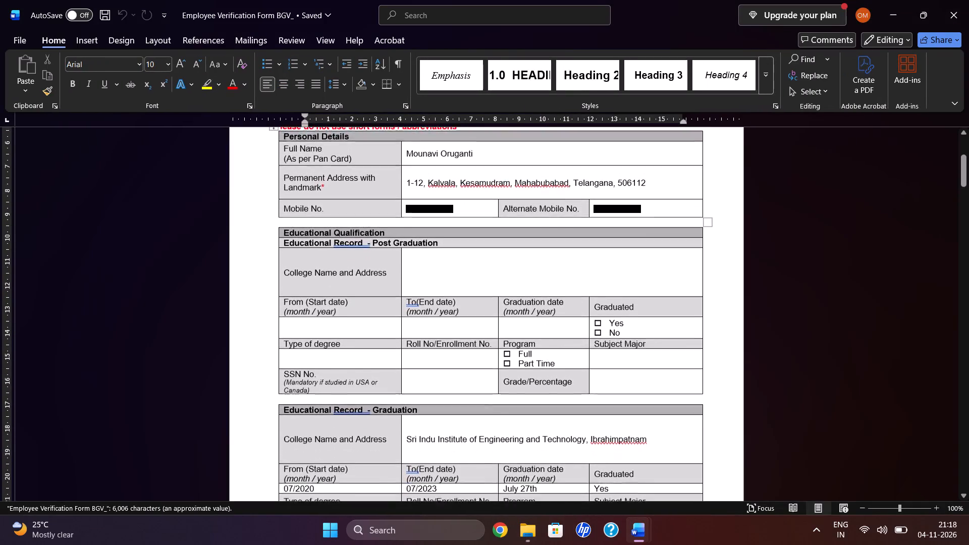
{"action": "scroll", "coordinate": [492, 330], "scroll_direction": "down", "scroll_amount": 3}
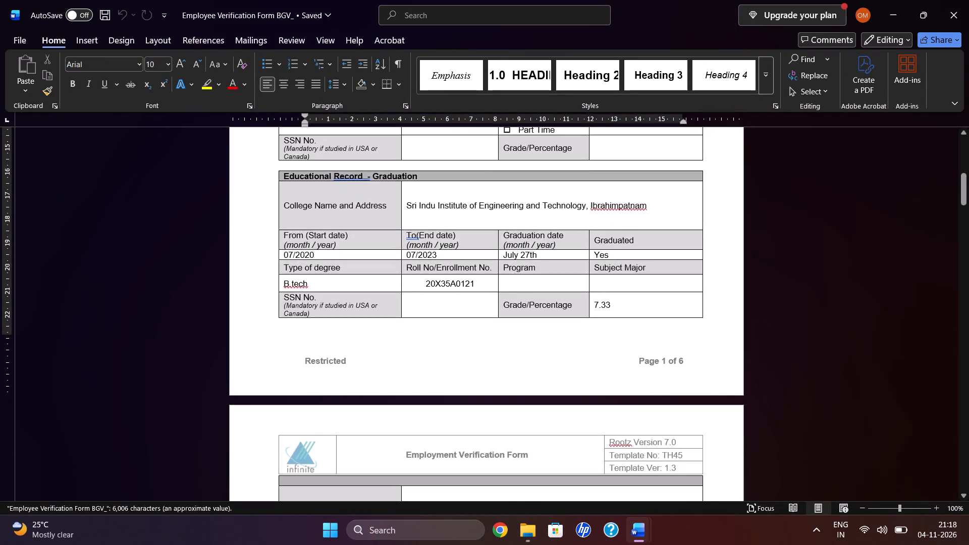
{"action": "scroll", "coordinate": [492, 330], "scroll_direction": "down", "scroll_amount": 4}
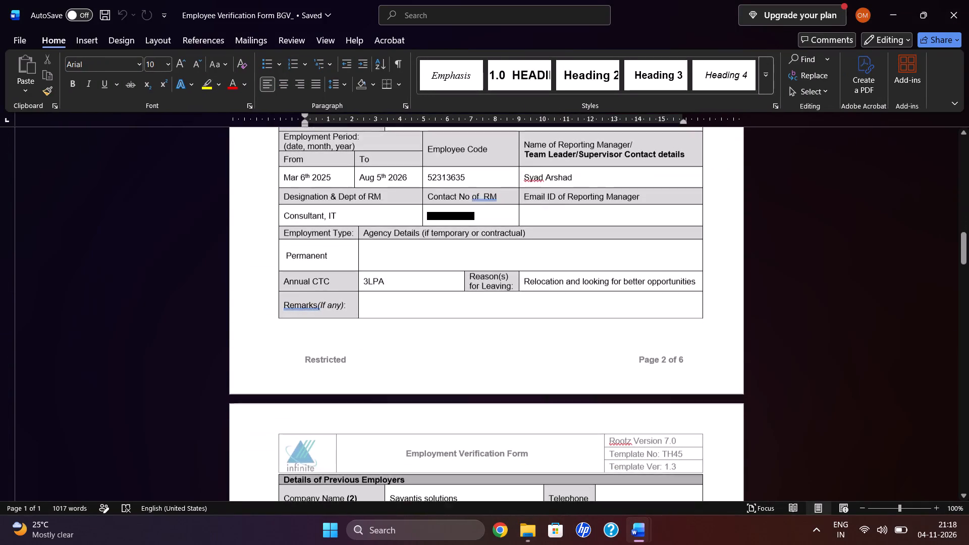
{"action": "scroll", "coordinate": [492, 330], "scroll_direction": "down", "scroll_amount": 2}
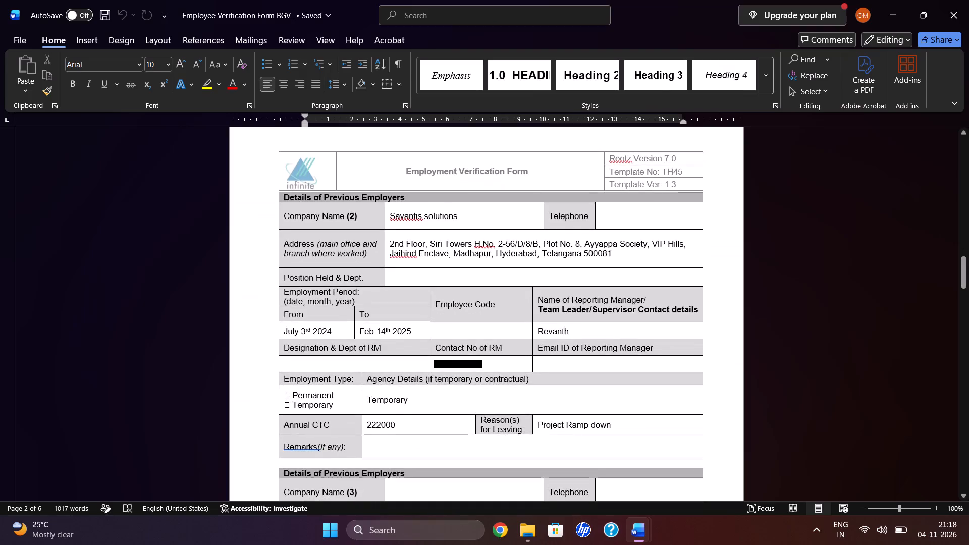
{"action": "scroll", "coordinate": [492, 330], "scroll_direction": "down", "scroll_amount": 2}
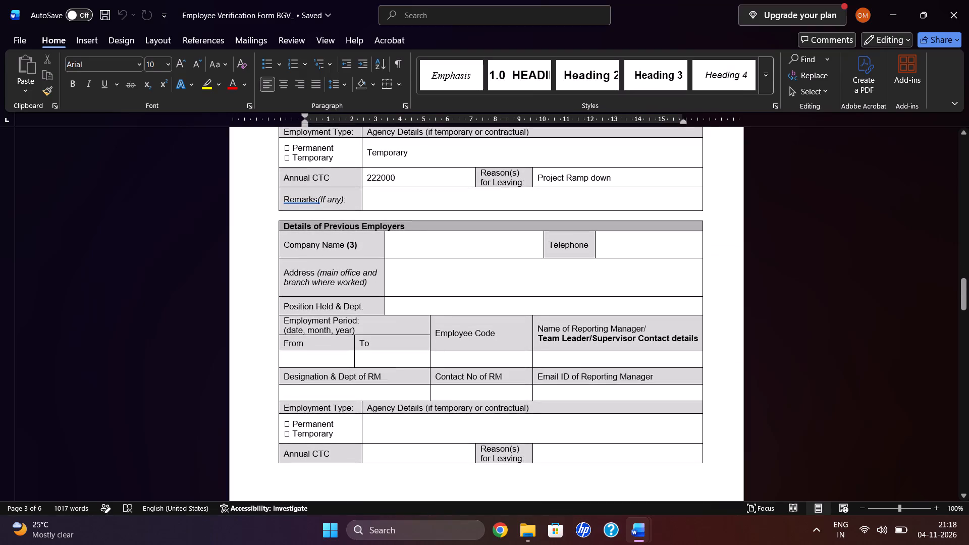
{"action": "scroll", "coordinate": [492, 330], "scroll_direction": "up", "scroll_amount": 2}
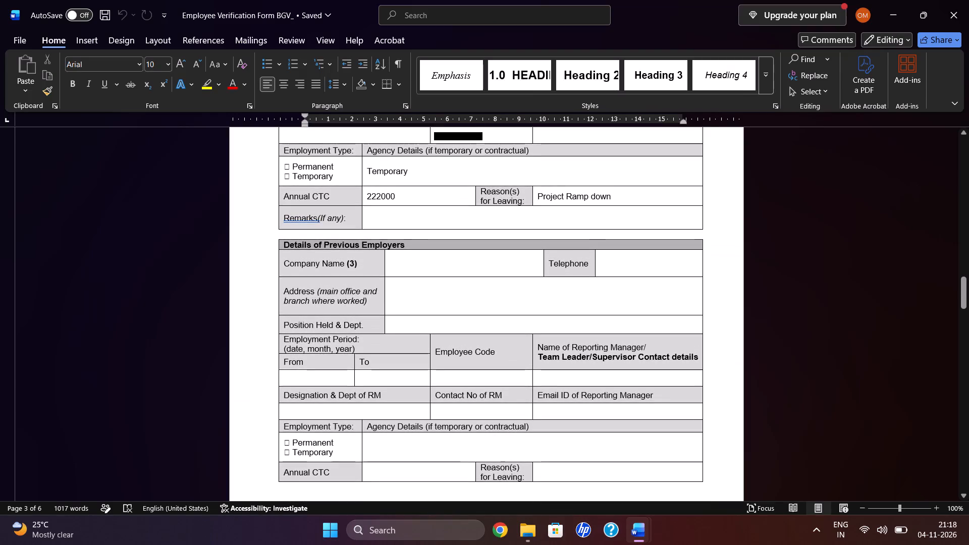
{"action": "scroll", "coordinate": [492, 330], "scroll_direction": "up", "scroll_amount": 2}
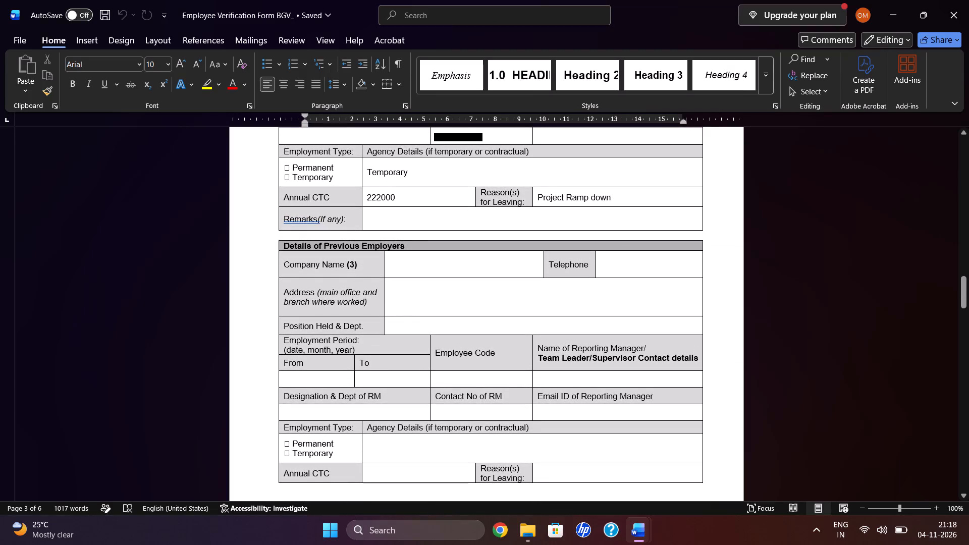
{"action": "scroll", "coordinate": [492, 330], "scroll_direction": "up", "scroll_amount": 2}
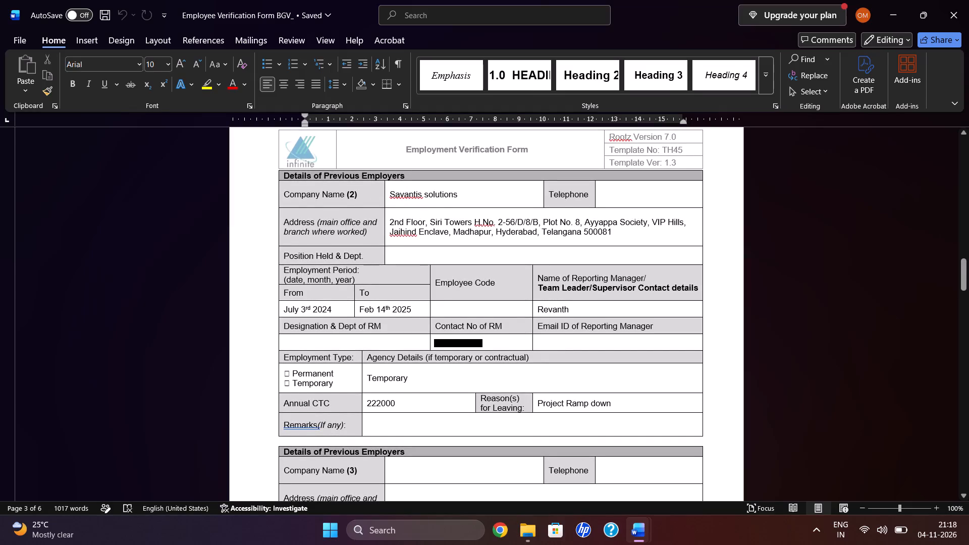
Examine the reference section, gap verification note, declaration and guidelines in the rest of the Employment Verification Form.
{"action": "scroll", "coordinate": [492, 330], "scroll_direction": "down", "scroll_amount": 5}
{"action": "scroll", "coordinate": [492, 330], "scroll_direction": "up", "scroll_amount": 1}
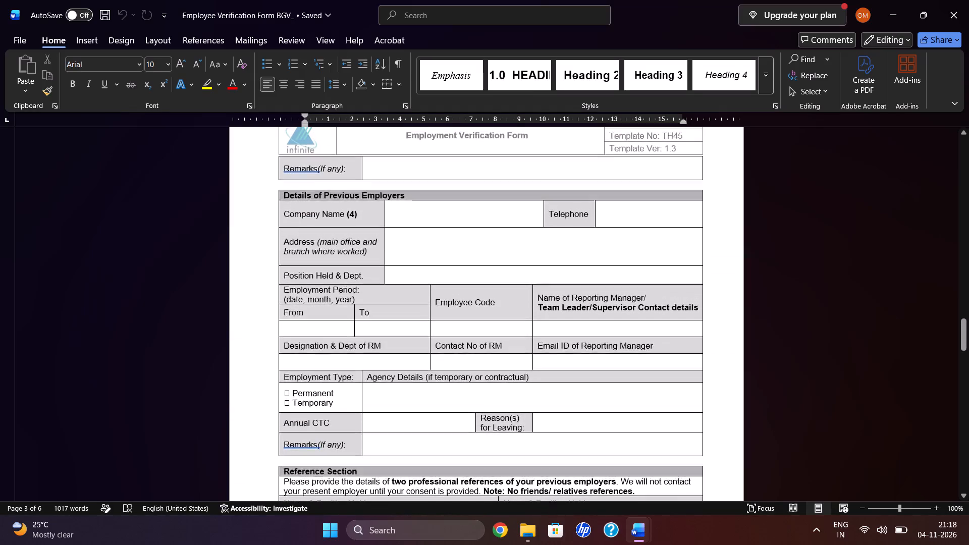
{"action": "scroll", "coordinate": [492, 330], "scroll_direction": "up", "scroll_amount": 1}
{"action": "scroll", "coordinate": [492, 330], "scroll_direction": "down", "scroll_amount": 2}
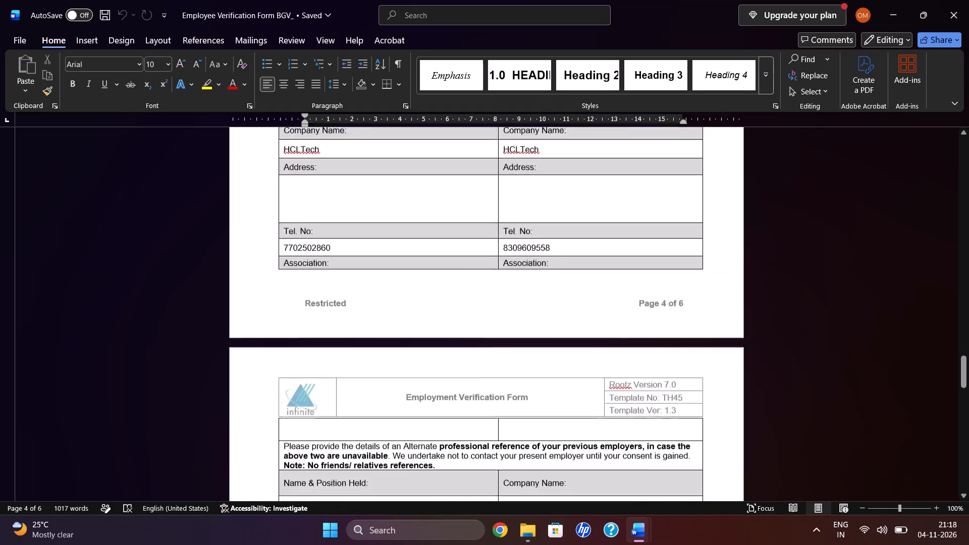
{"action": "scroll", "coordinate": [492, 330], "scroll_direction": "down", "scroll_amount": 3}
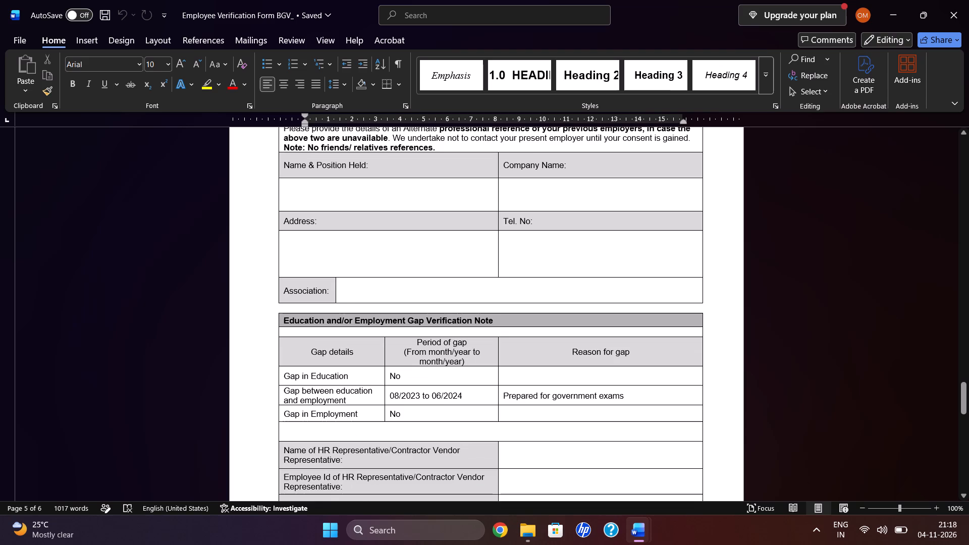
{"action": "scroll", "coordinate": [492, 330], "scroll_direction": "up", "scroll_amount": 2}
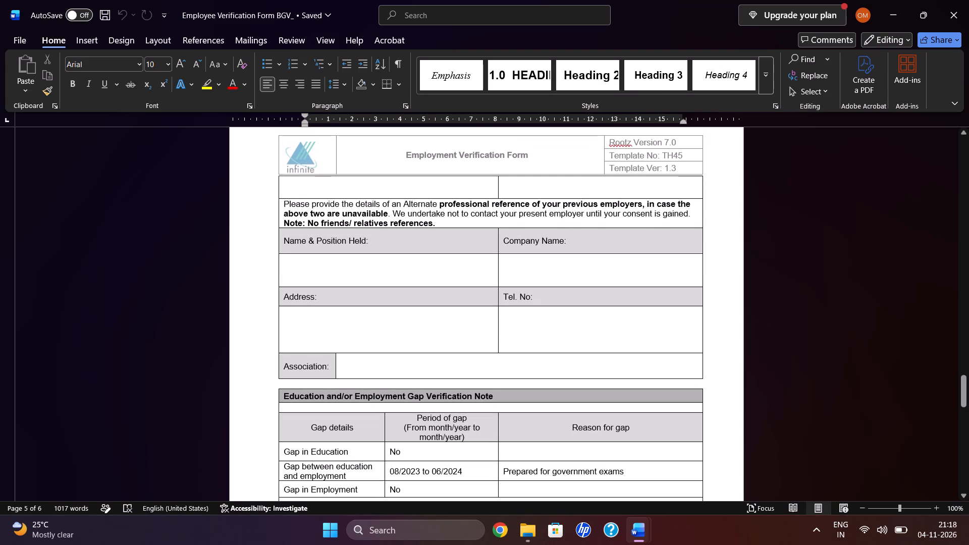
{"action": "scroll", "coordinate": [492, 330], "scroll_direction": "down", "scroll_amount": 3}
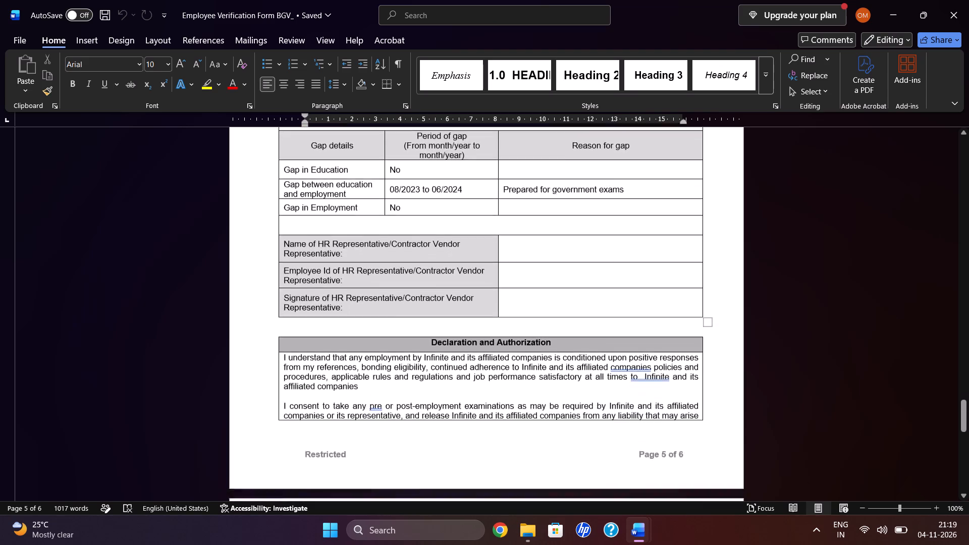
{"action": "scroll", "coordinate": [492, 330], "scroll_direction": "down", "scroll_amount": 3}
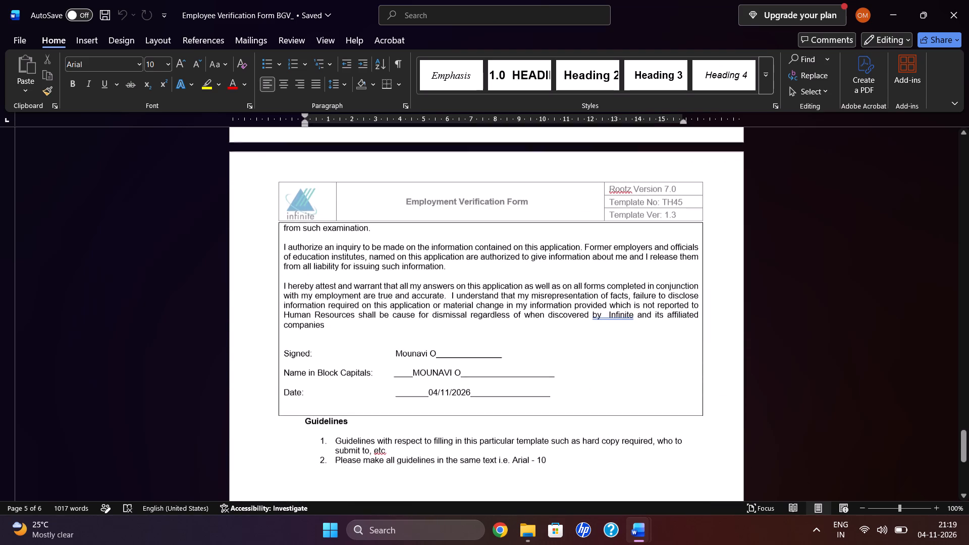
{"action": "scroll", "coordinate": [492, 330], "scroll_direction": "down", "scroll_amount": 1}
{"action": "scroll", "coordinate": [492, 330], "scroll_direction": "up", "scroll_amount": 4}
{"action": "scroll", "coordinate": [492, 330], "scroll_direction": "down", "scroll_amount": 1}
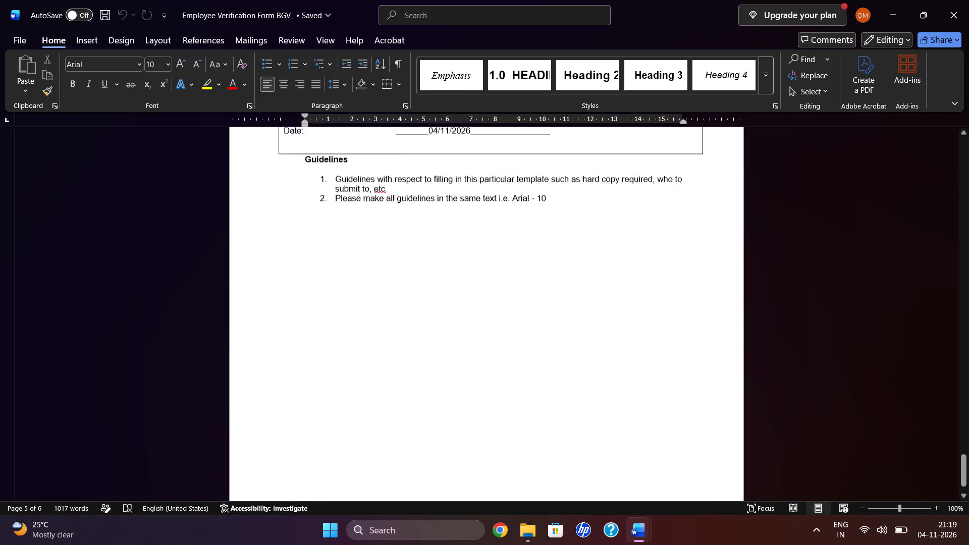
{"action": "scroll", "coordinate": [492, 330], "scroll_direction": "down", "scroll_amount": 4}
Recheck the permanent address, college locations, and employer addresses and periods in the verification form, and close that document.
{"action": "scroll", "coordinate": [492, 330], "scroll_direction": "up", "scroll_amount": 11}
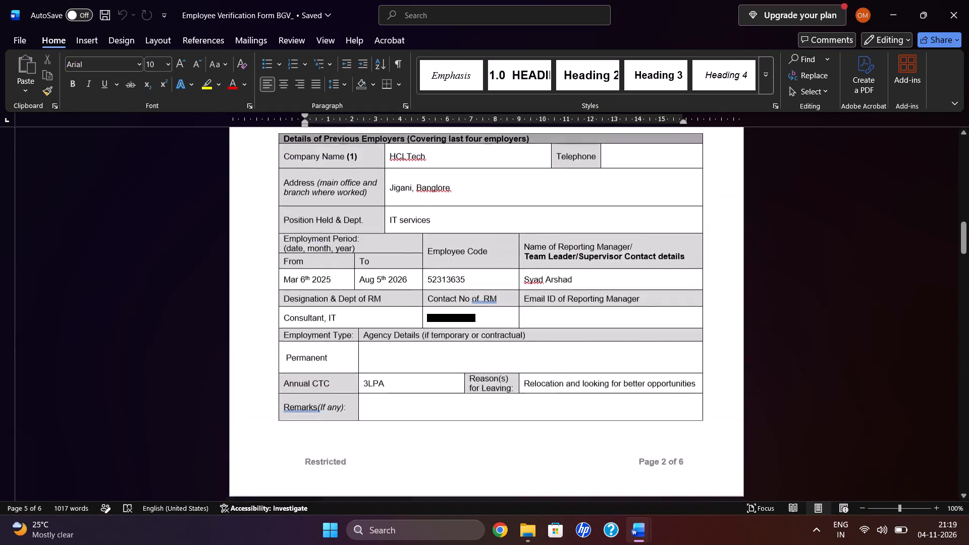
{"action": "scroll", "coordinate": [492, 330], "scroll_direction": "up", "scroll_amount": 8}
{"action": "scroll", "coordinate": [492, 330], "scroll_direction": "down", "scroll_amount": 1}
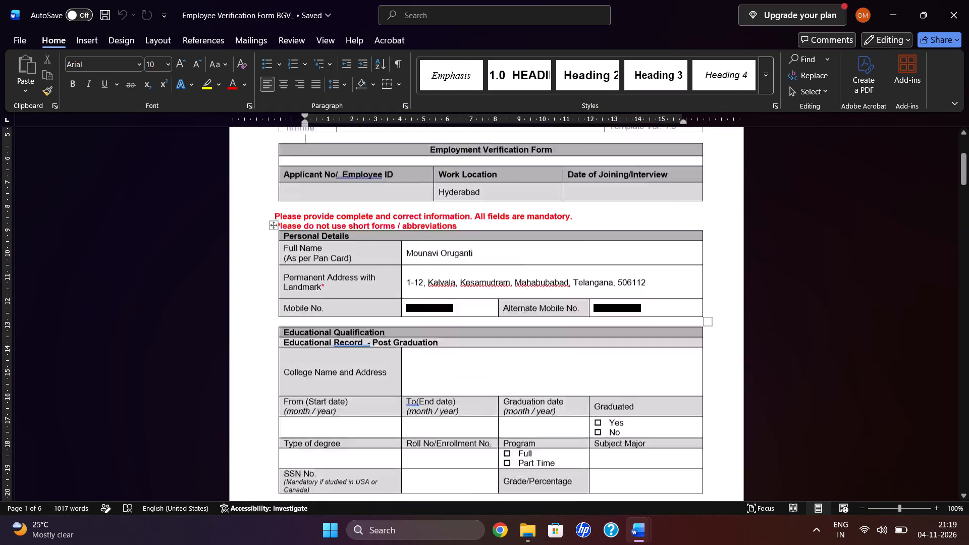
{"action": "scroll", "coordinate": [492, 330], "scroll_direction": "down", "scroll_amount": 1}
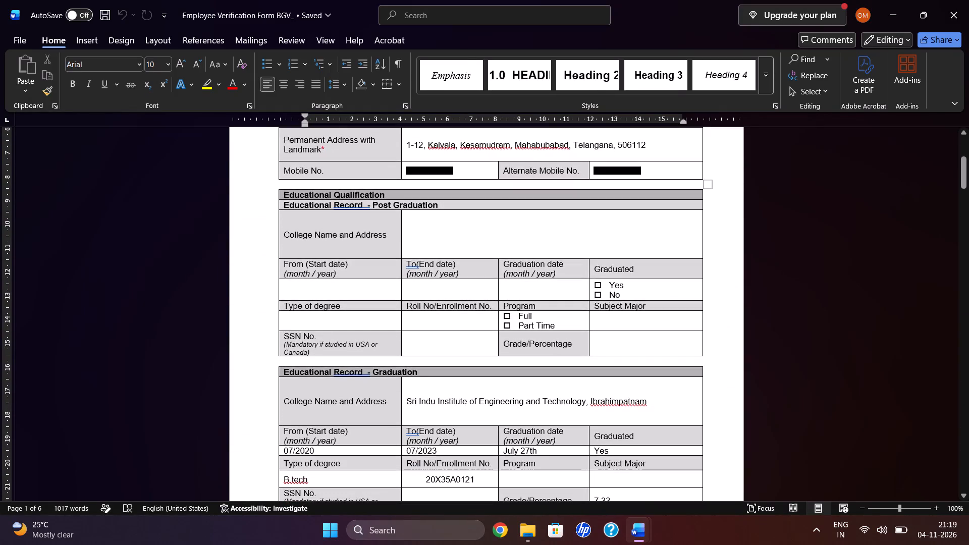
{"action": "scroll", "coordinate": [492, 330], "scroll_direction": "down", "scroll_amount": 2}
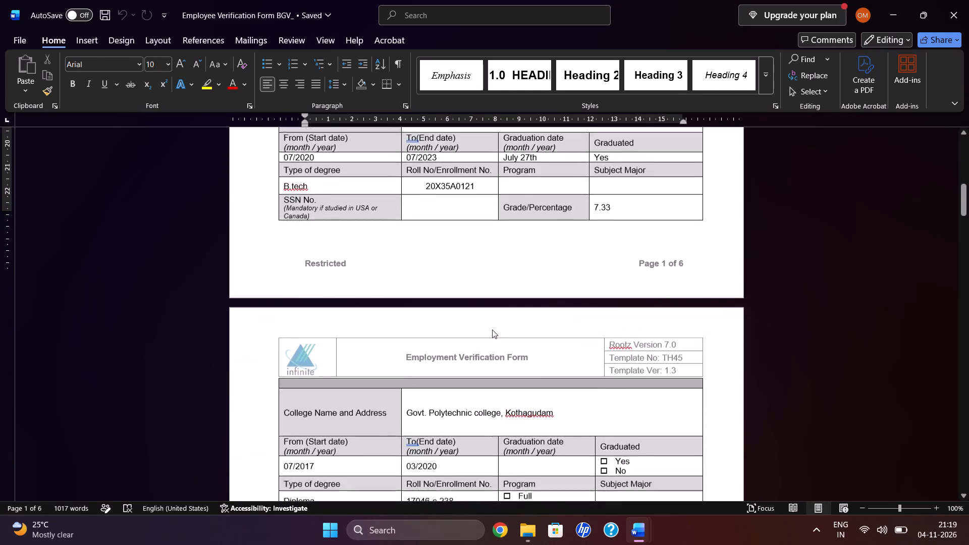
{"action": "scroll", "coordinate": [492, 330], "scroll_direction": "down", "scroll_amount": 2}
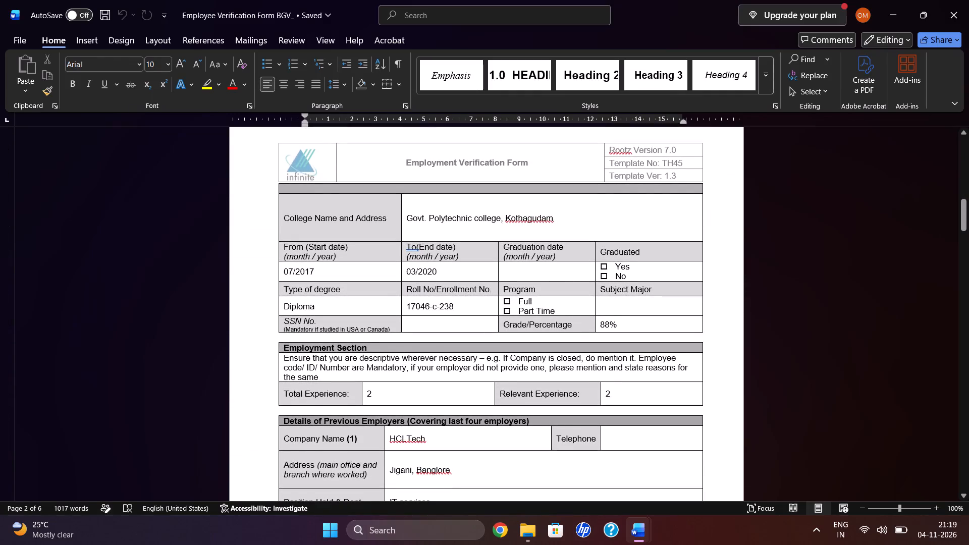
{"action": "scroll", "coordinate": [492, 330], "scroll_direction": "down", "scroll_amount": 2}
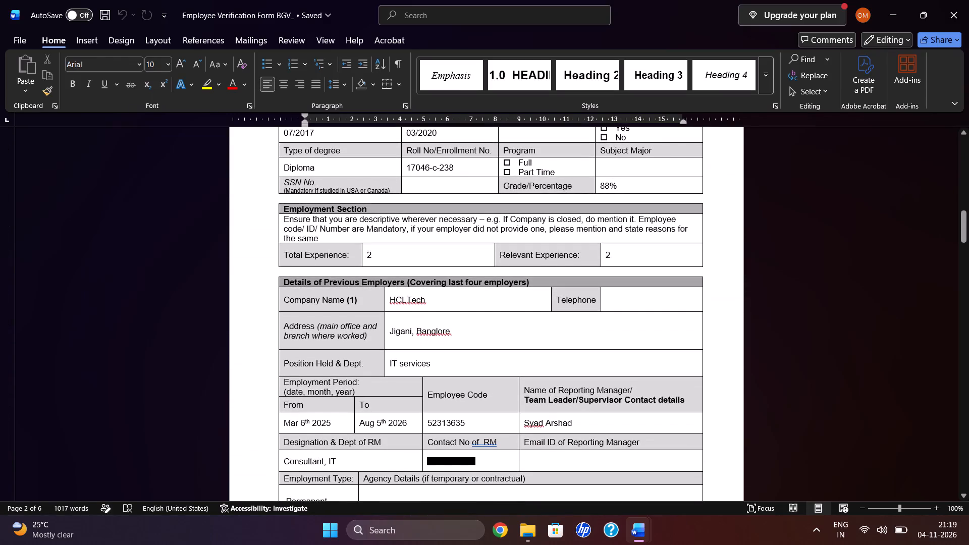
{"action": "scroll", "coordinate": [492, 330], "scroll_direction": "down", "scroll_amount": 2}
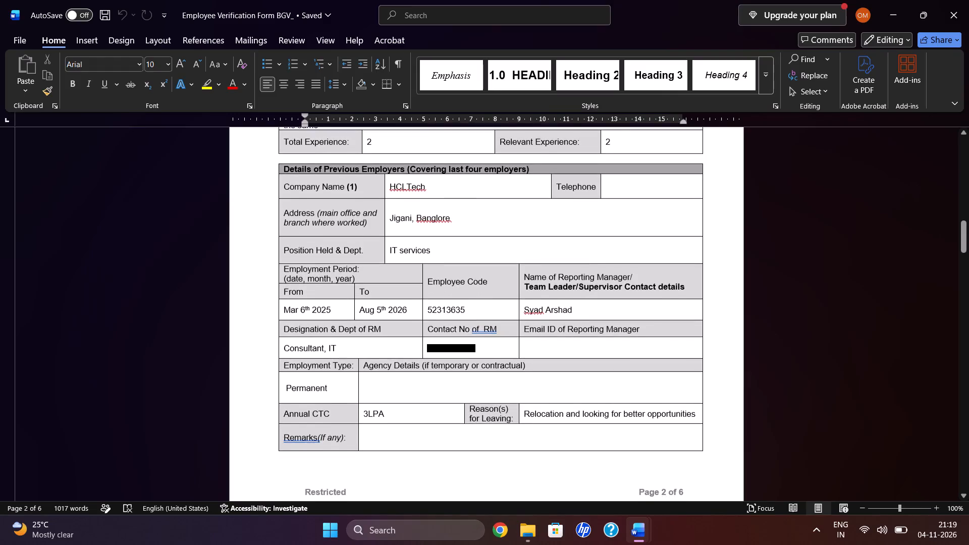
{"action": "scroll", "coordinate": [492, 330], "scroll_direction": "down", "scroll_amount": 1}
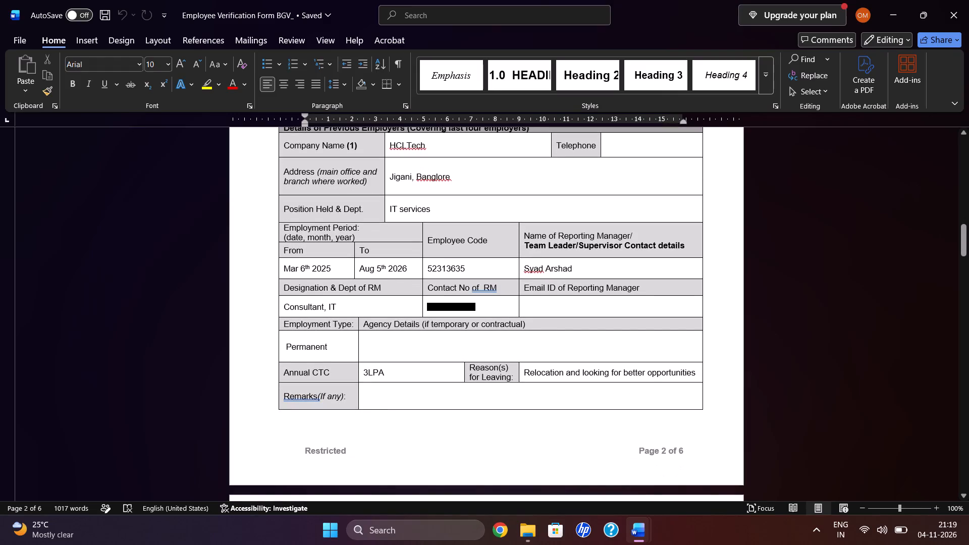
{"action": "scroll", "coordinate": [492, 330], "scroll_direction": "up", "scroll_amount": 1}
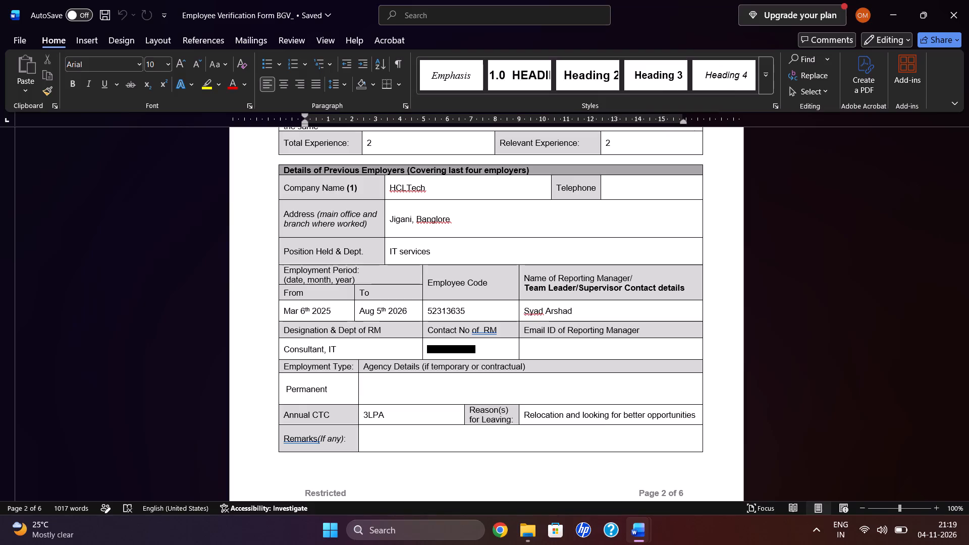
{"action": "scroll", "coordinate": [499, 327], "scroll_direction": "up", "scroll_amount": 1}
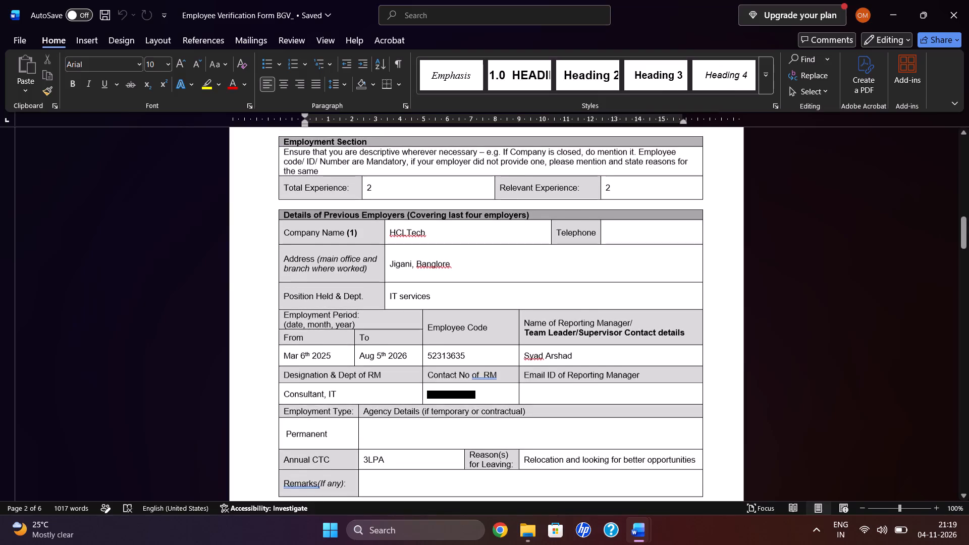
{"action": "scroll", "coordinate": [499, 327], "scroll_direction": "up", "scroll_amount": 1}
{"action": "scroll", "coordinate": [499, 327], "scroll_direction": "down", "scroll_amount": 4}
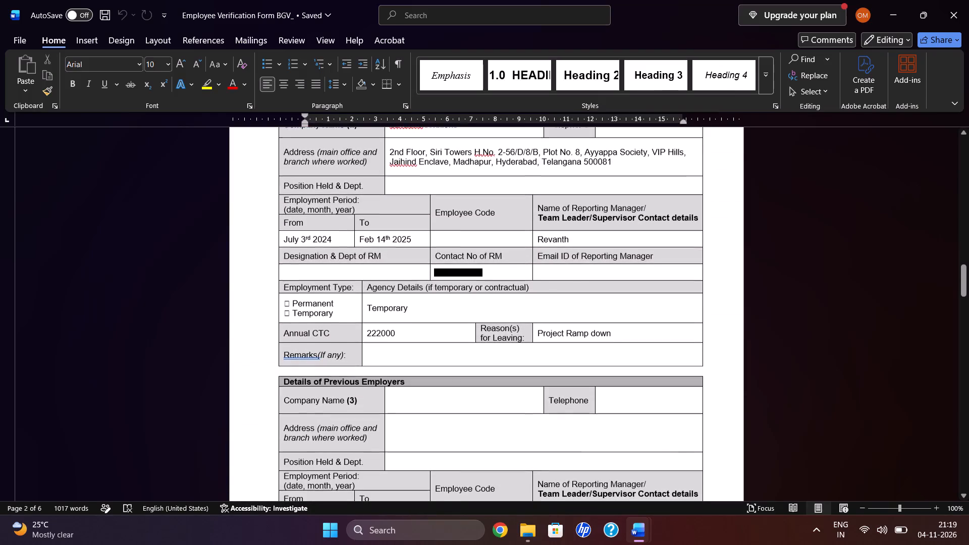
{"action": "scroll", "coordinate": [499, 327], "scroll_direction": "up", "scroll_amount": 1}
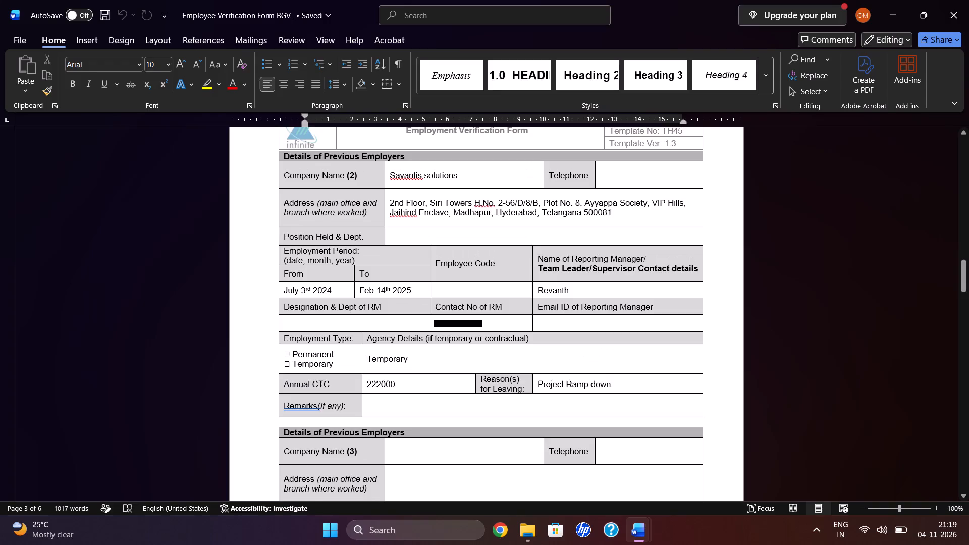
{"action": "left_click", "coordinate": [944, 9]}
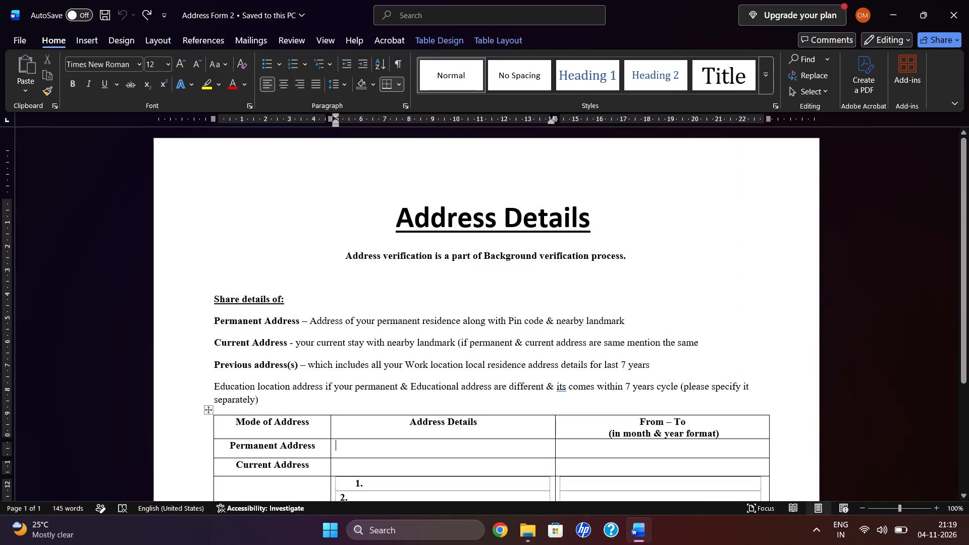
Enter the permanent residence address, including its PIN code, in the Address Details cell of the Permanent Address row.
{"action": "scroll", "coordinate": [699, 258], "scroll_direction": "down", "scroll_amount": 1}
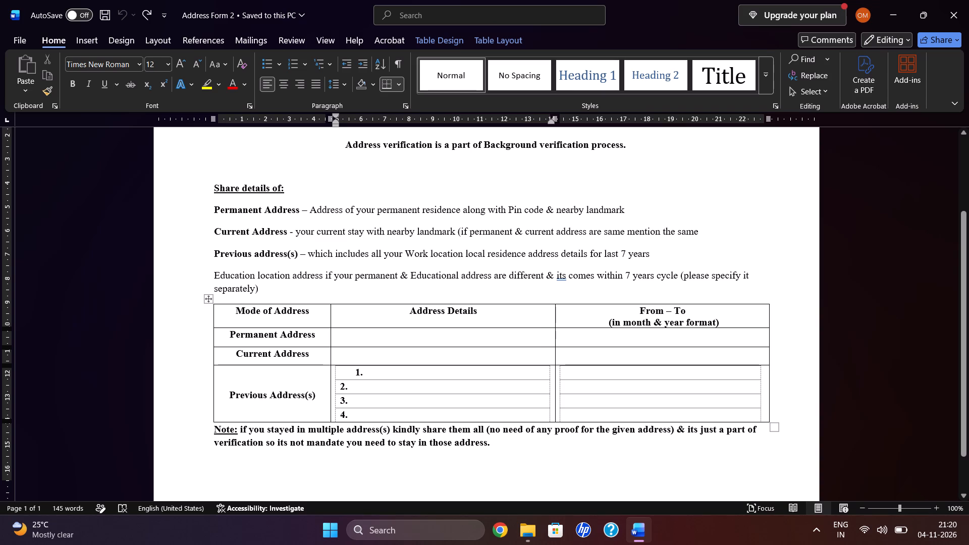
{"action": "double_click", "coordinate": [391, 320]}
{"action": "left_click", "coordinate": [373, 335]}
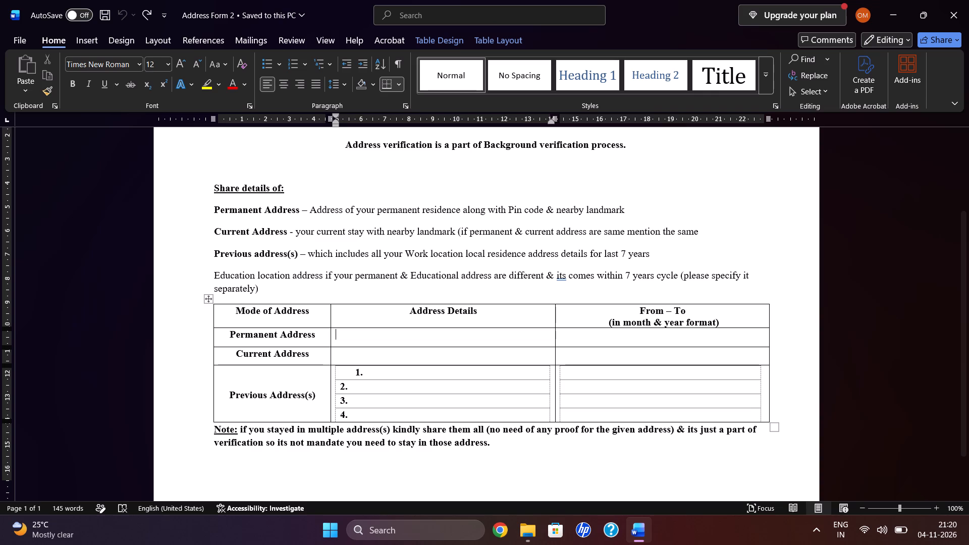
{"action": "scroll", "coordinate": [373, 335], "scroll_direction": "down", "scroll_amount": 1}
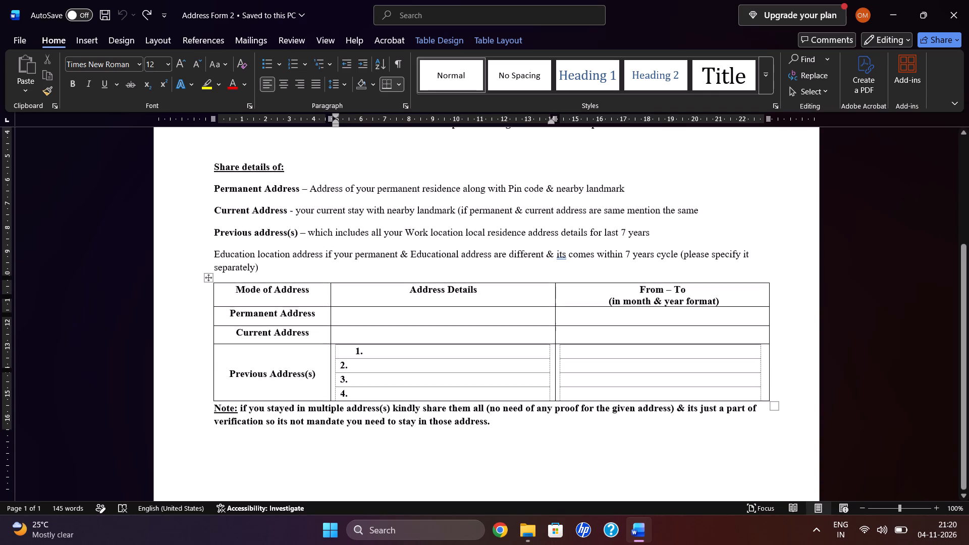
{"action": "scroll", "coordinate": [373, 335], "scroll_direction": "down", "scroll_amount": 1}
{"action": "left_click", "coordinate": [386, 286]}
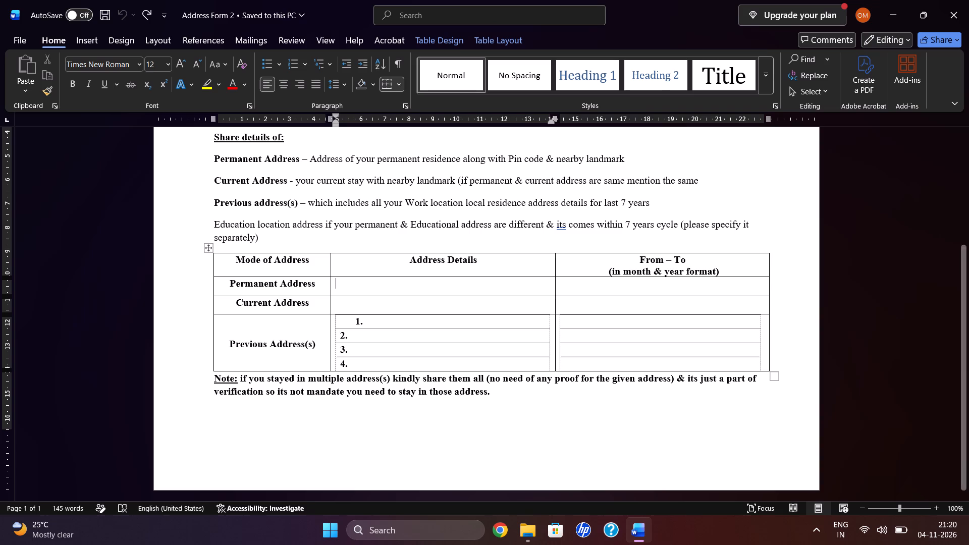
{"action": "left_click", "coordinate": [360, 290]}
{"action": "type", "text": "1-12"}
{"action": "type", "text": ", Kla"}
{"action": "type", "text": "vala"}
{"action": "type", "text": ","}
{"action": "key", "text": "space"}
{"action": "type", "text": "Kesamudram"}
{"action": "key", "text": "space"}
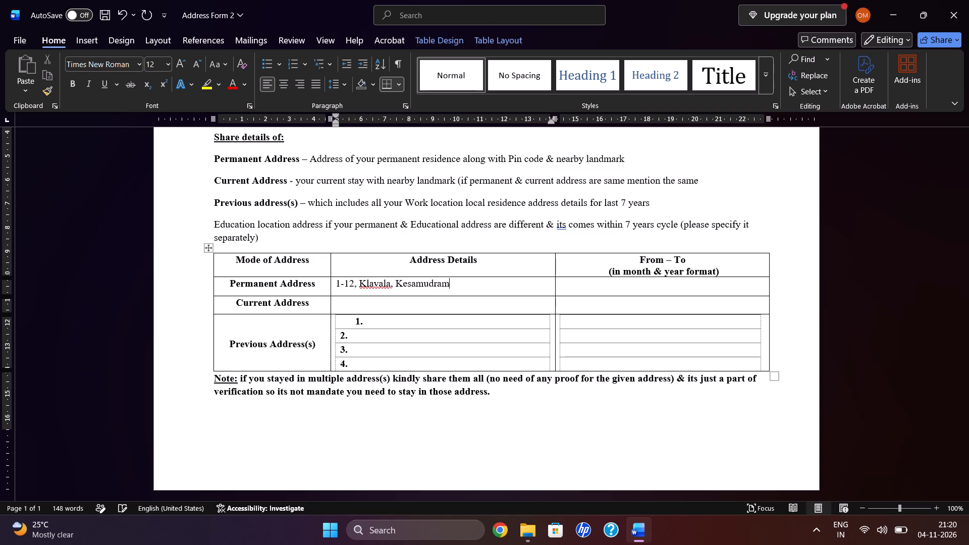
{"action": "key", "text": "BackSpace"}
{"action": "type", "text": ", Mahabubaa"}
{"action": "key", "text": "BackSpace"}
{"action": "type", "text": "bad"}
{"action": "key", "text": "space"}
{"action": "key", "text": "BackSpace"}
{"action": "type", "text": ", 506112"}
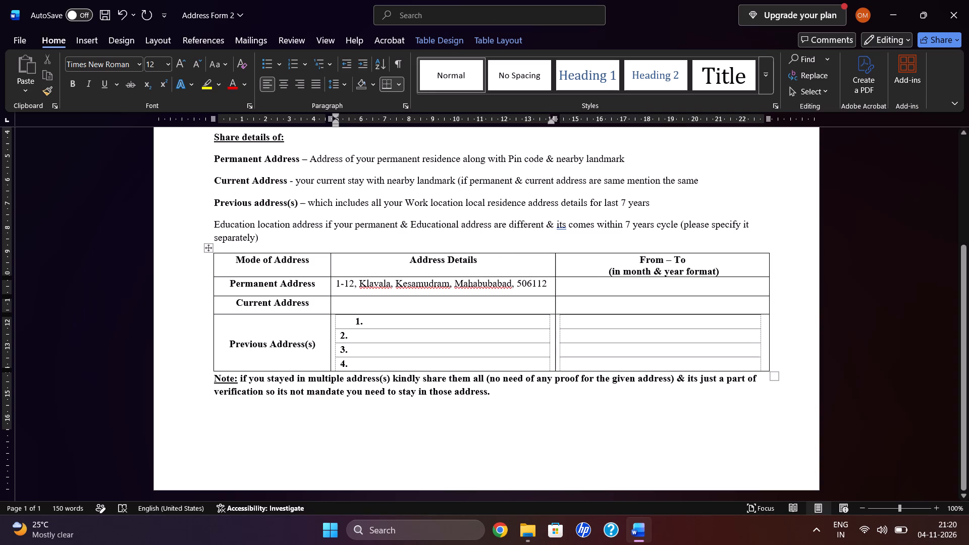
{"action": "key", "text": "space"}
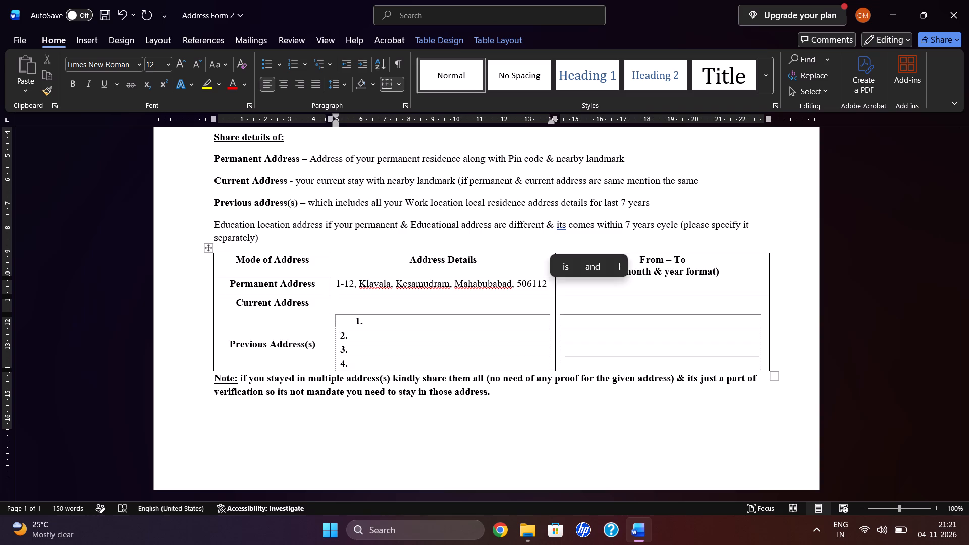
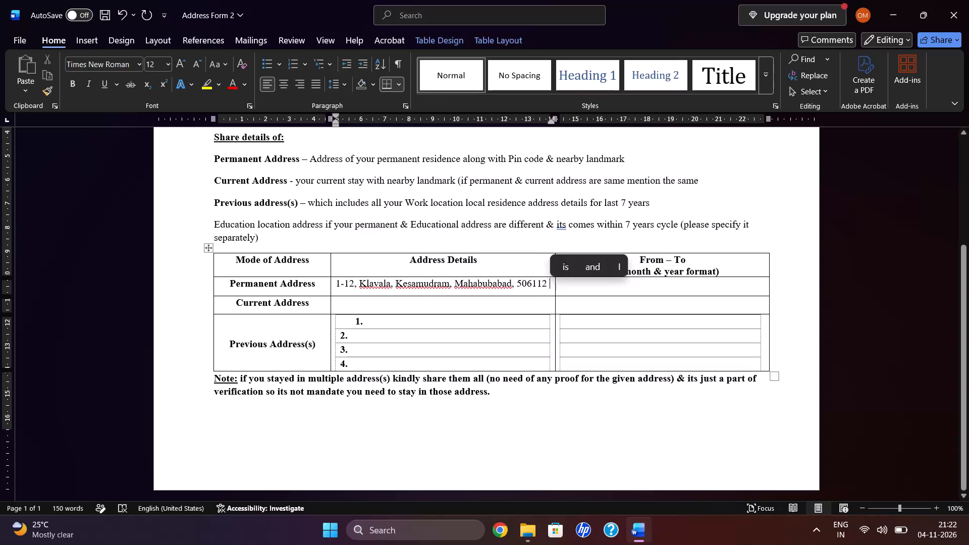
Add the nearby landmark's name on a new line below the residence address in the Permanent Address row.
{"action": "key", "text": "Return"}
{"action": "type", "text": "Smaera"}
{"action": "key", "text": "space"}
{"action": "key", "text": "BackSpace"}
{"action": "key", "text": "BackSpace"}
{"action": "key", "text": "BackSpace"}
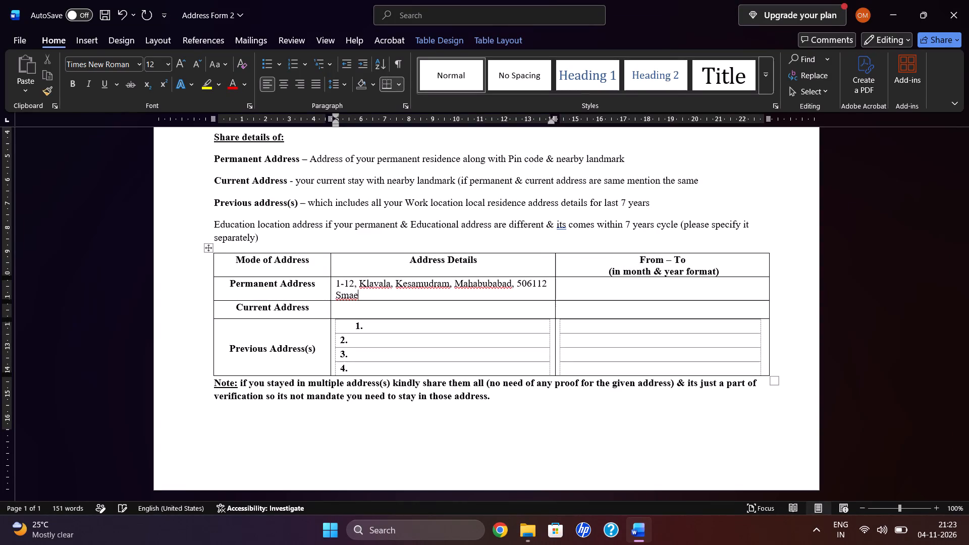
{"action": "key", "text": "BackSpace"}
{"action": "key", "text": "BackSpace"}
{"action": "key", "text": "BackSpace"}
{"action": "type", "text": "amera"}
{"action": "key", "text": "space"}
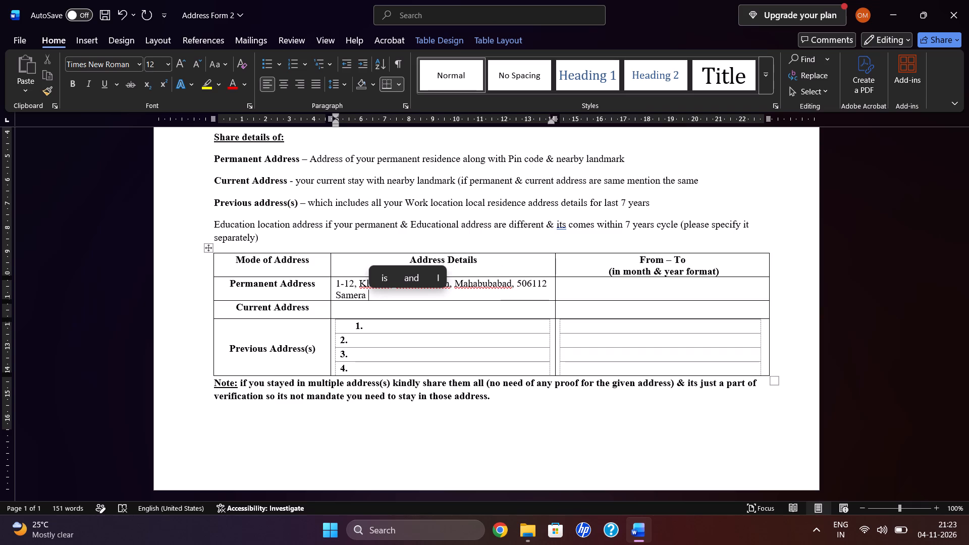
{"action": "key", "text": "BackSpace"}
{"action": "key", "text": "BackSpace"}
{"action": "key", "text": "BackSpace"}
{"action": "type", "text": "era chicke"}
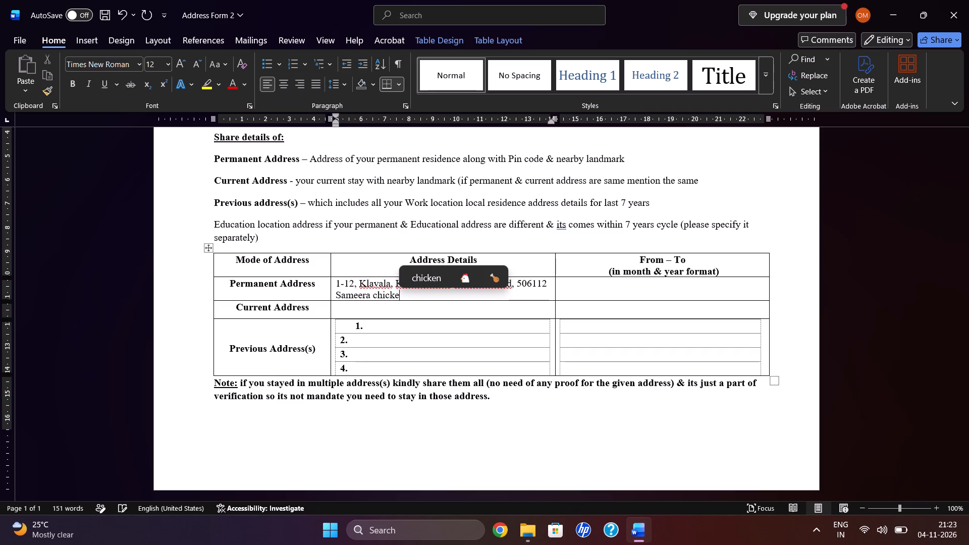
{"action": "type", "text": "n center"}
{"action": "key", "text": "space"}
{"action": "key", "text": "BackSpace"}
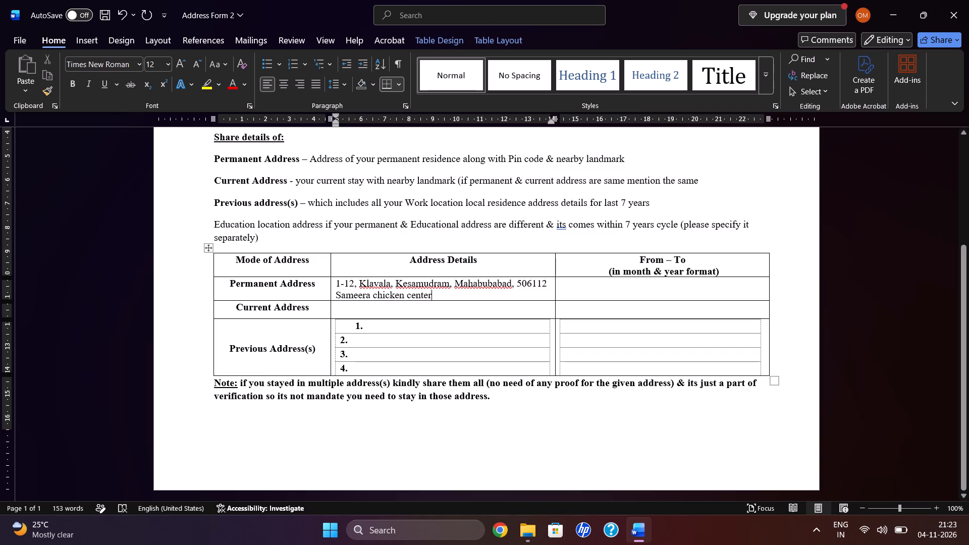
Copy the full permanent address with its landmark into the Address Details cell of the Current Address row.
{"action": "left_click", "coordinate": [461, 312]}
{"action": "left_click_drag", "start_coordinate": [335, 281], "coordinate": [434, 297]}
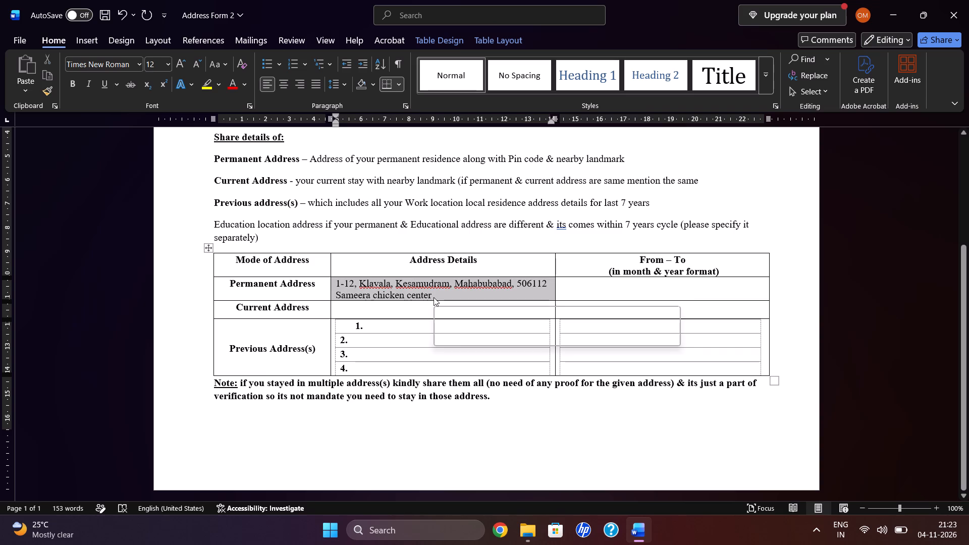
{"action": "key", "text": "ctrl+c"}
{"action": "left_click", "coordinate": [405, 310]}
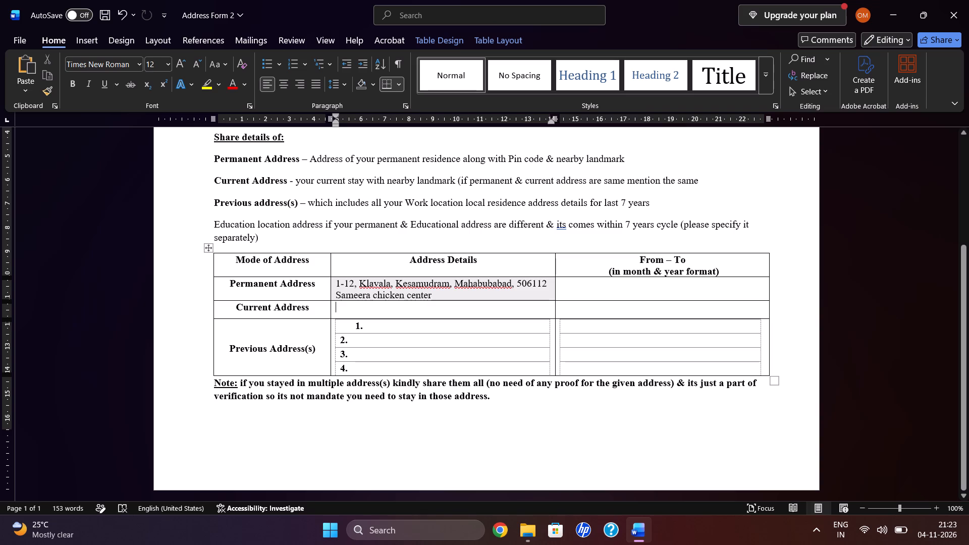
{"action": "key", "text": "ctrl+v"}
{"action": "left_click", "coordinate": [455, 324]}
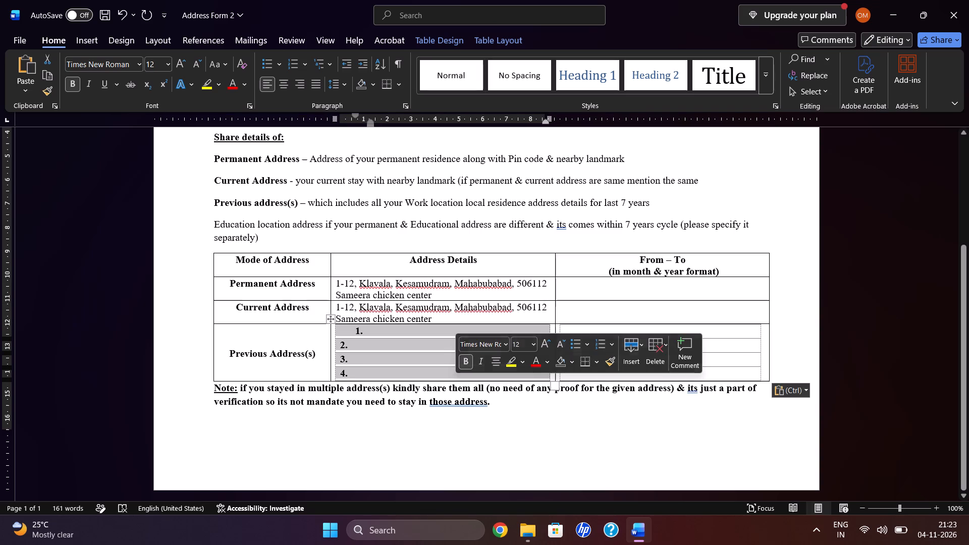
{"action": "left_click", "coordinate": [451, 320]}
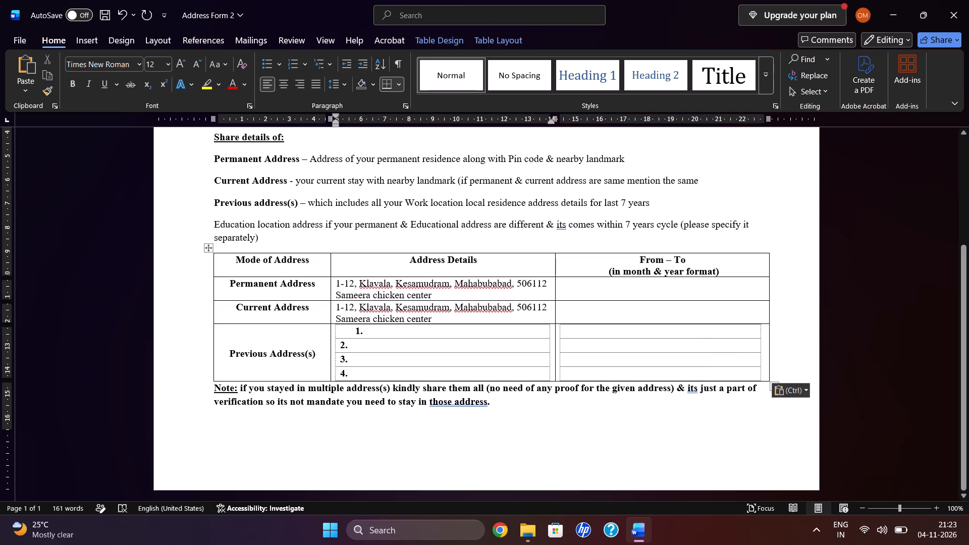
{"action": "scroll", "coordinate": [411, 351], "scroll_direction": "down", "scroll_amount": 1}
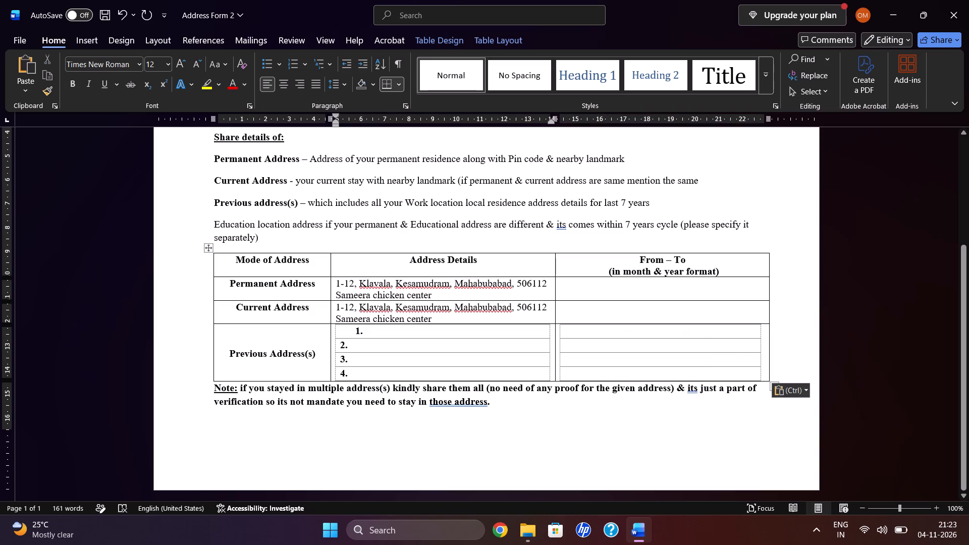
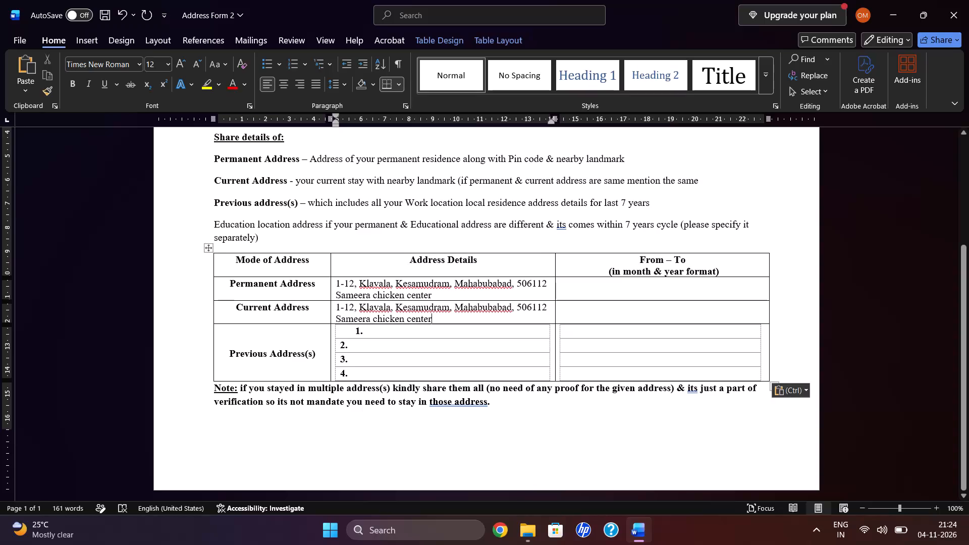
Place the text cursor at numbered line 1 in the Address Details cell of the Previous Address(s) row.
{"action": "scroll", "coordinate": [336, 380], "scroll_direction": "down", "scroll_amount": 1}
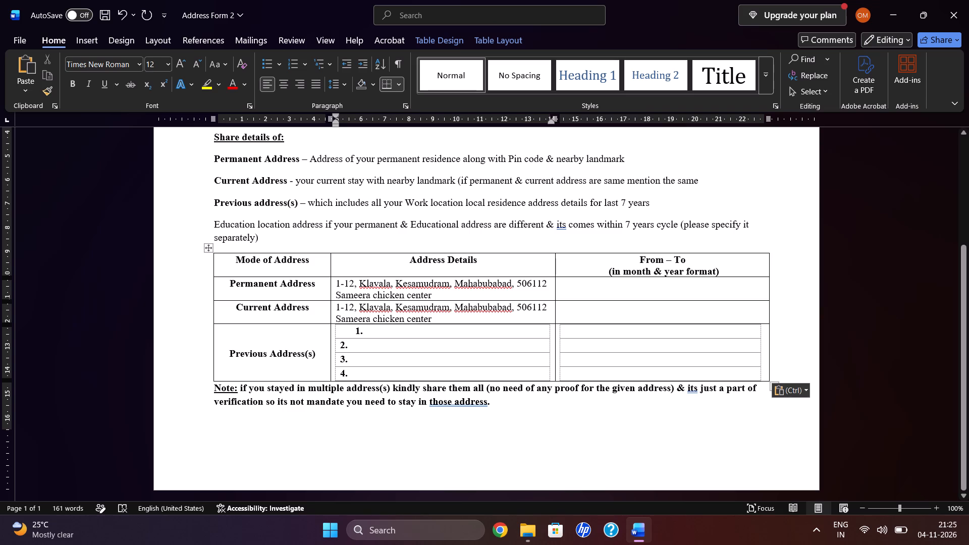
{"action": "left_click", "coordinate": [385, 337]}
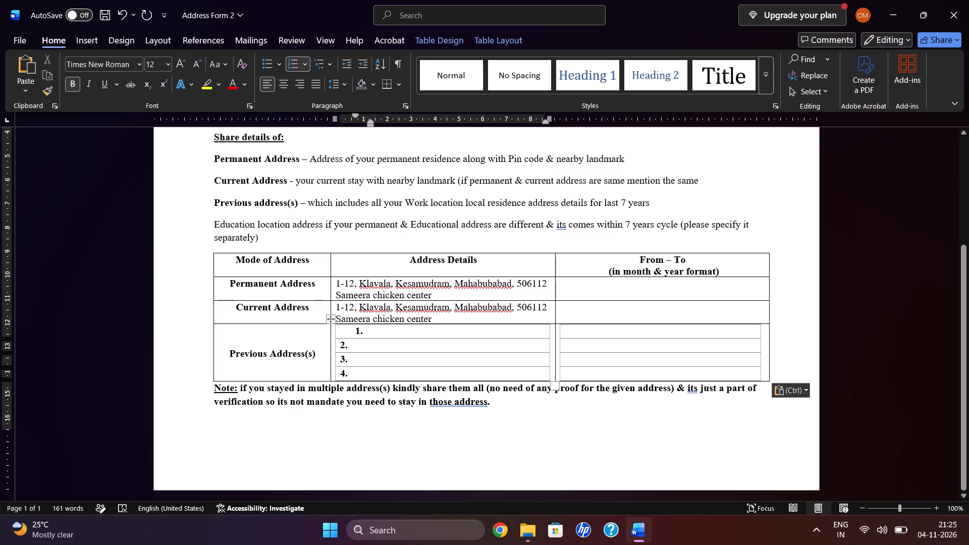
{"action": "left_click", "coordinate": [392, 337]}
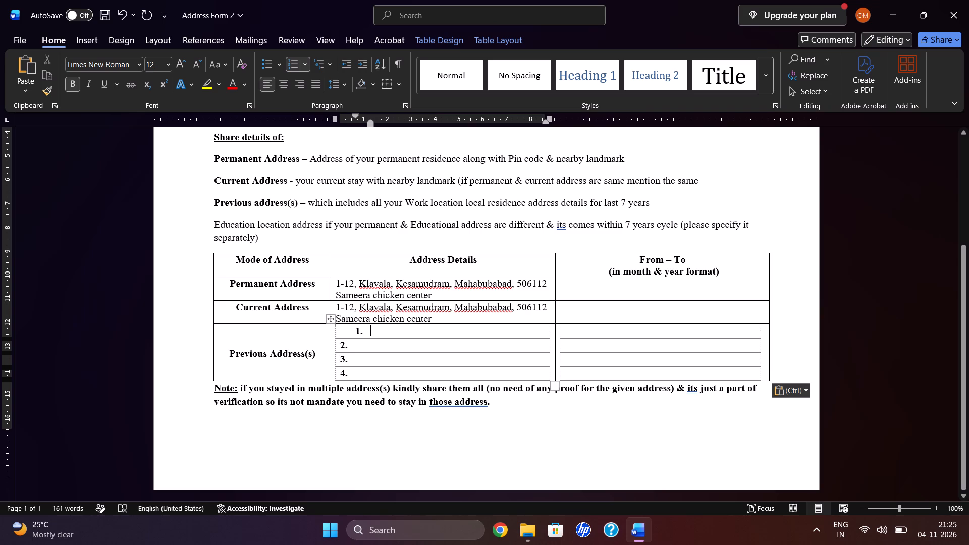
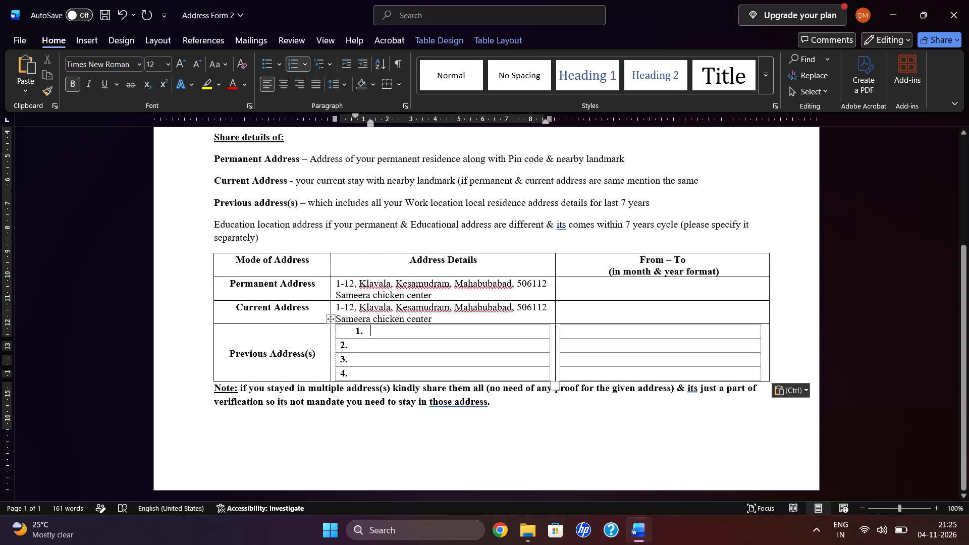
Enter the period 07/2001 to 11/2026 in the From – To cell of the Permanent Address row.
{"action": "left_click", "coordinate": [639, 281]}
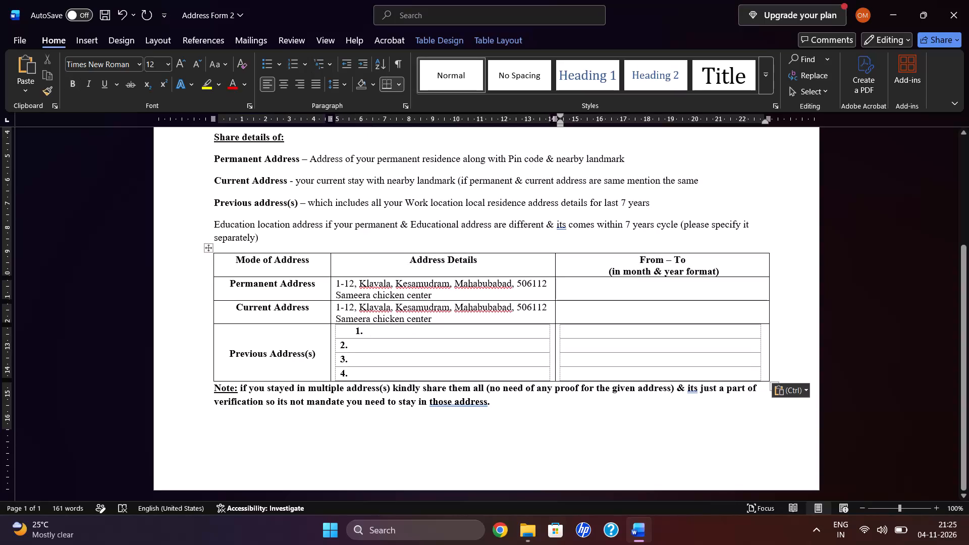
{"action": "type", "text": "2001"}
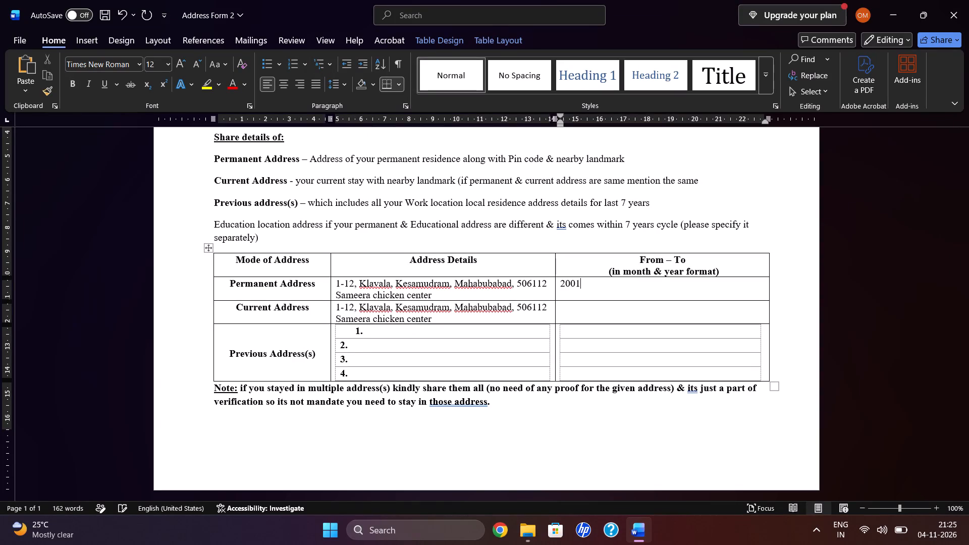
{"action": "key", "text": "space"}
{"action": "type", "text": "to"}
{"action": "key", "text": "space"}
{"action": "type", "text": "202"}
{"action": "key", "text": "6"}
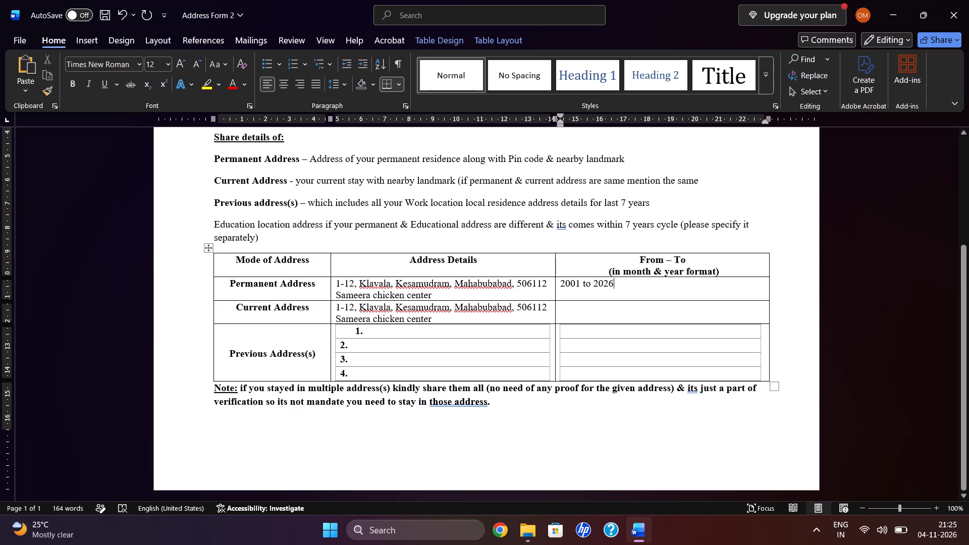
{"action": "left_click", "coordinate": [562, 282]}
{"action": "type", "text": "07/"}
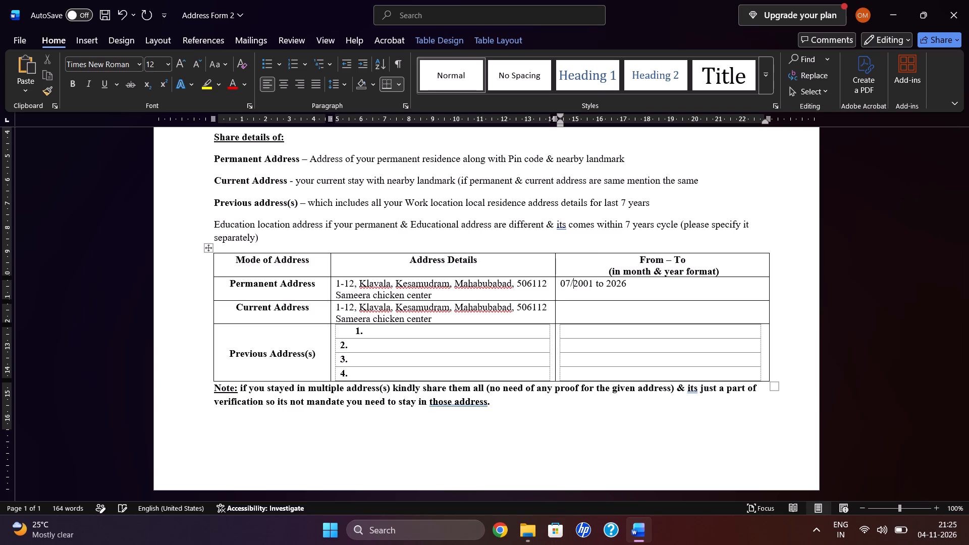
{"action": "left_click", "coordinate": [642, 288]}
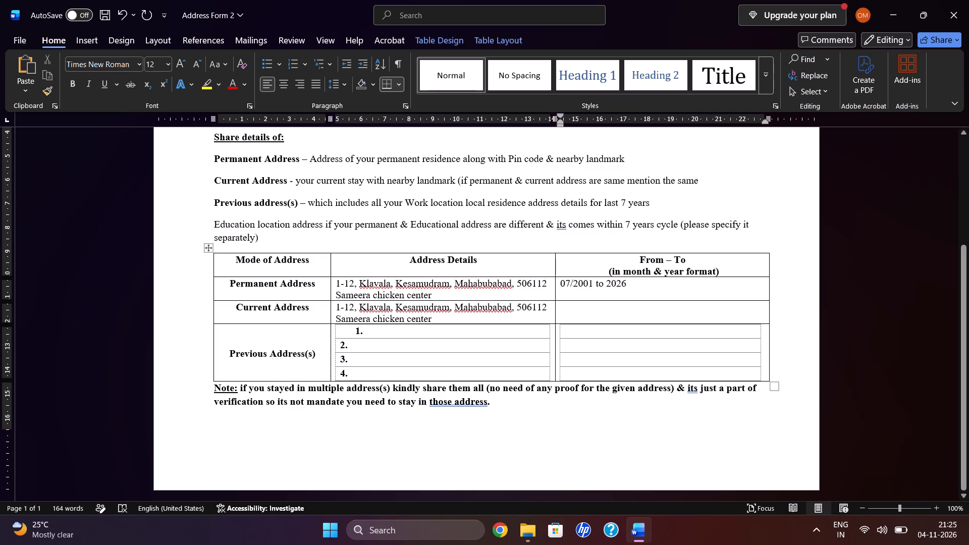
{"action": "left_click", "coordinate": [608, 285]}
{"action": "type", "text": "11/"}
Place the text cursor at numbered line 1 in the Address Details cell of the Previous Address(s) row.
{"action": "left_click", "coordinate": [433, 333]}
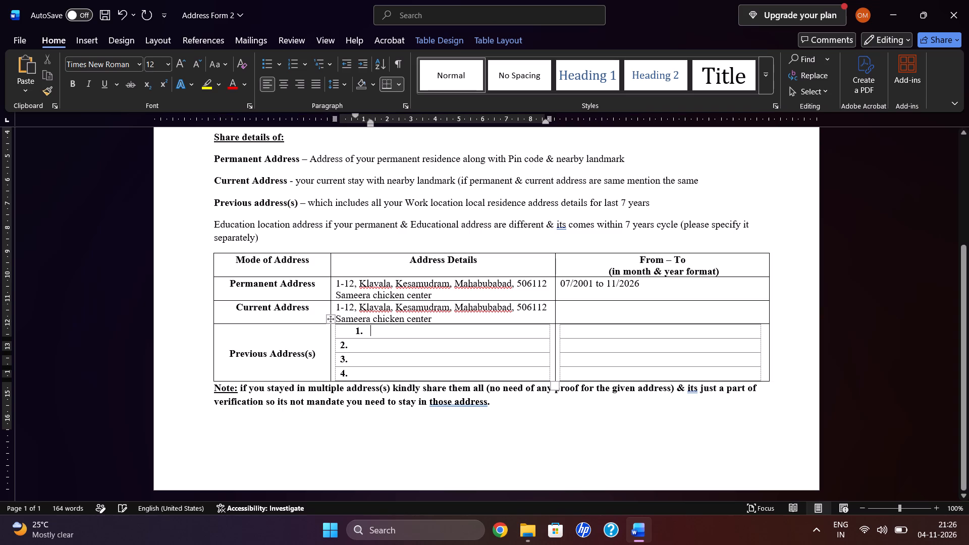
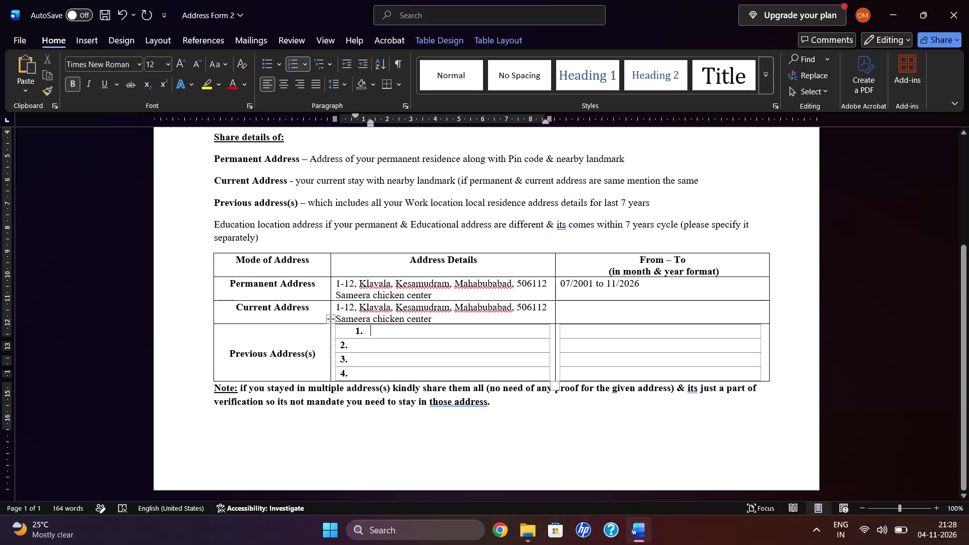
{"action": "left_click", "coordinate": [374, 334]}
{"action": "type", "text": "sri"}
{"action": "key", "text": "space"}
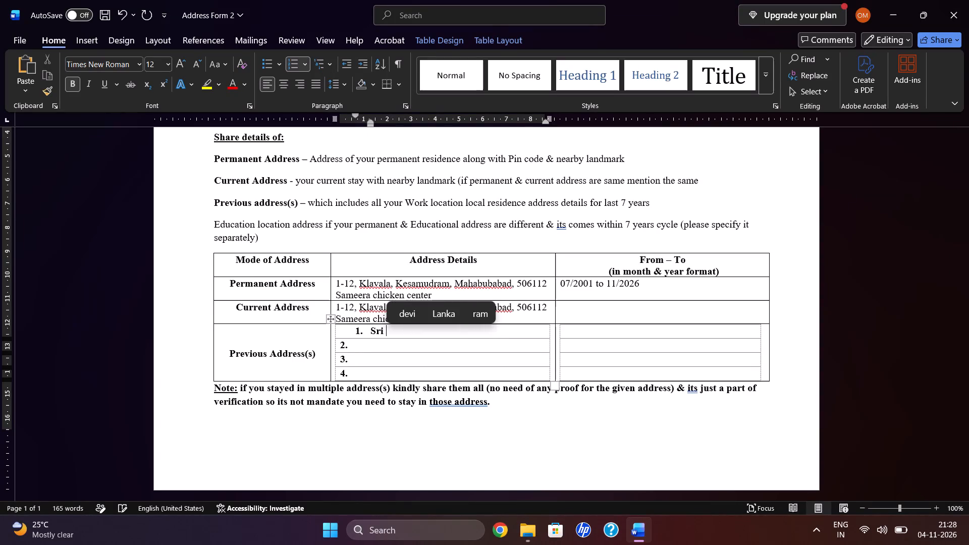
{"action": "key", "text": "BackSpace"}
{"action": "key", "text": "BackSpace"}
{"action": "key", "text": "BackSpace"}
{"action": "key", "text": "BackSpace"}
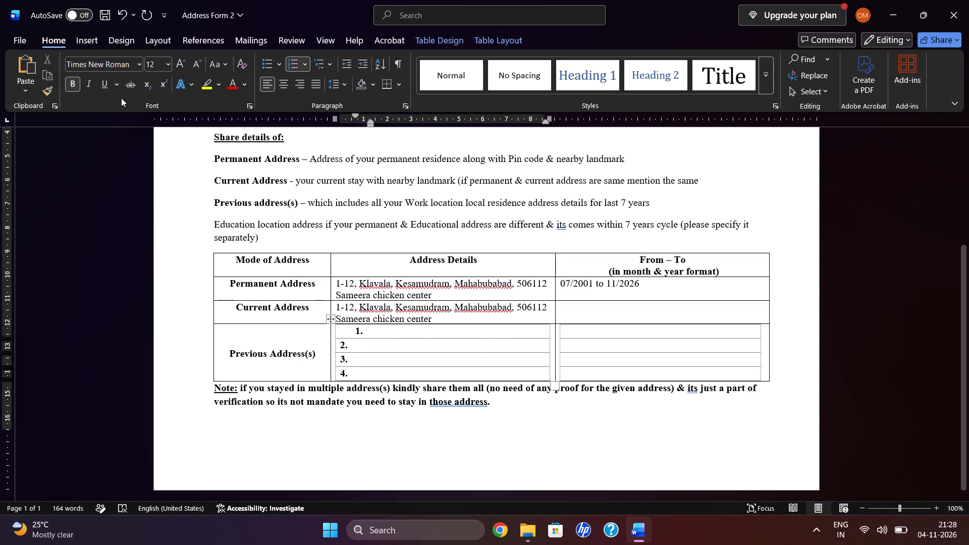
Turn off bold and enter the residence name, followed by a comma, on line 1 of the Previous Address(s) details.
{"action": "left_click", "coordinate": [75, 89]}
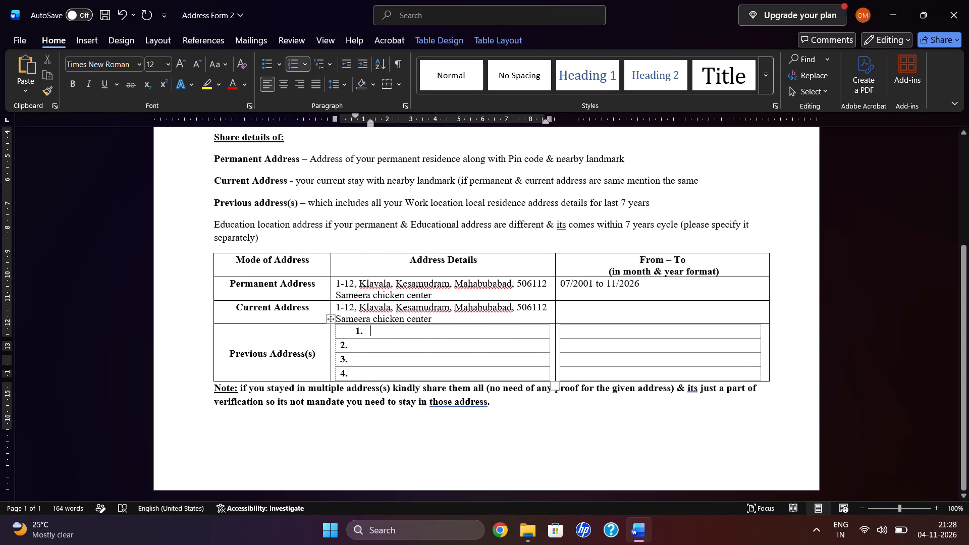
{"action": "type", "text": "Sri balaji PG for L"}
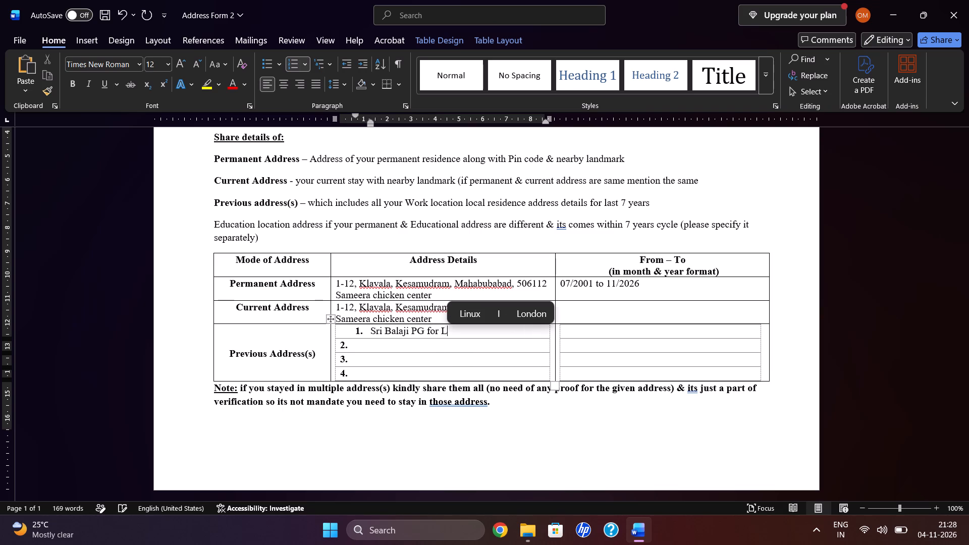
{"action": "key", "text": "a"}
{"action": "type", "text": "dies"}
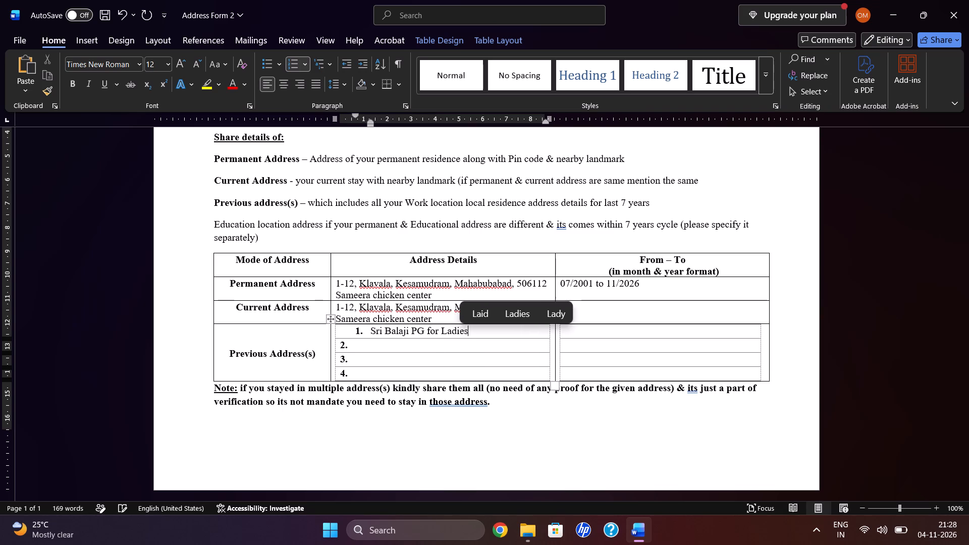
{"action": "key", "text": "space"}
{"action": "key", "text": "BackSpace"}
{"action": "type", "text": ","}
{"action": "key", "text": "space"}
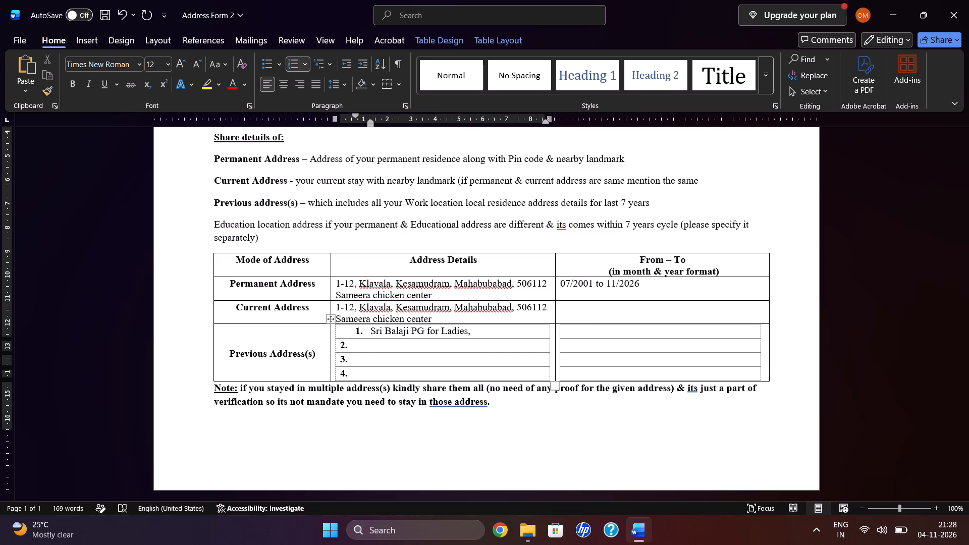
Add the street to the line 1 previous address, with the road name and its abbreviation capitalised.
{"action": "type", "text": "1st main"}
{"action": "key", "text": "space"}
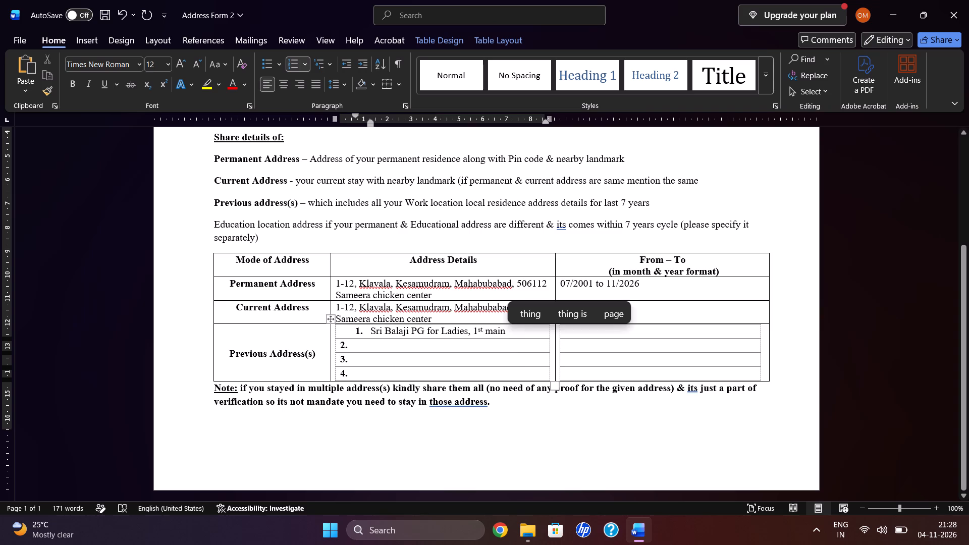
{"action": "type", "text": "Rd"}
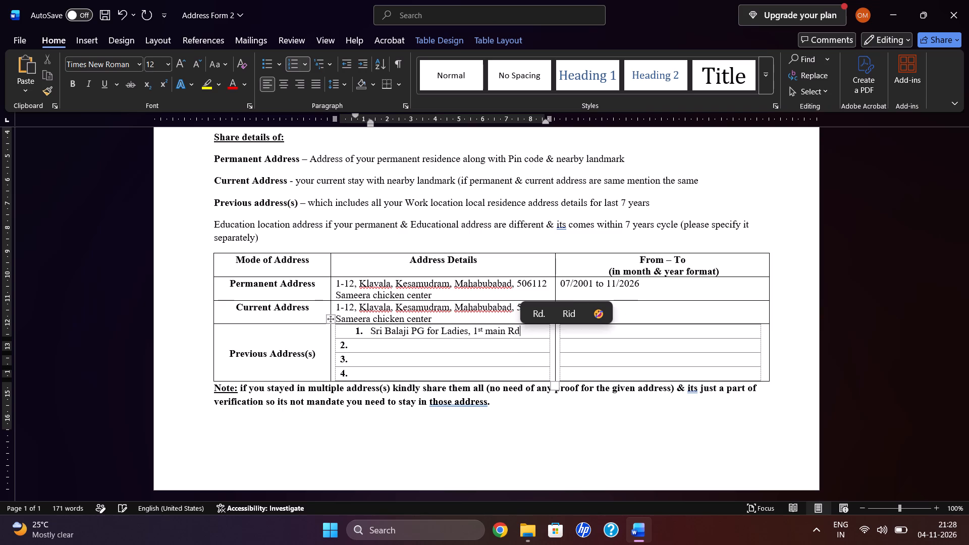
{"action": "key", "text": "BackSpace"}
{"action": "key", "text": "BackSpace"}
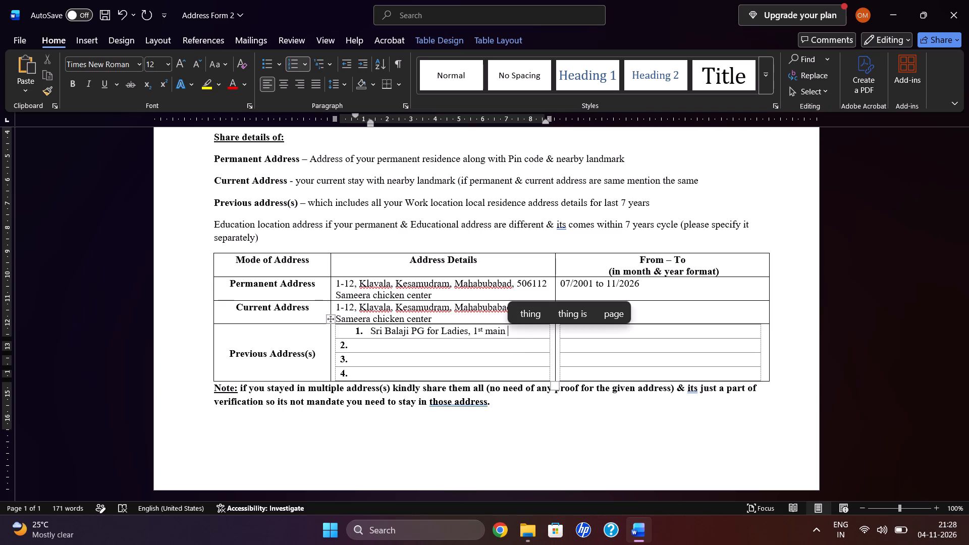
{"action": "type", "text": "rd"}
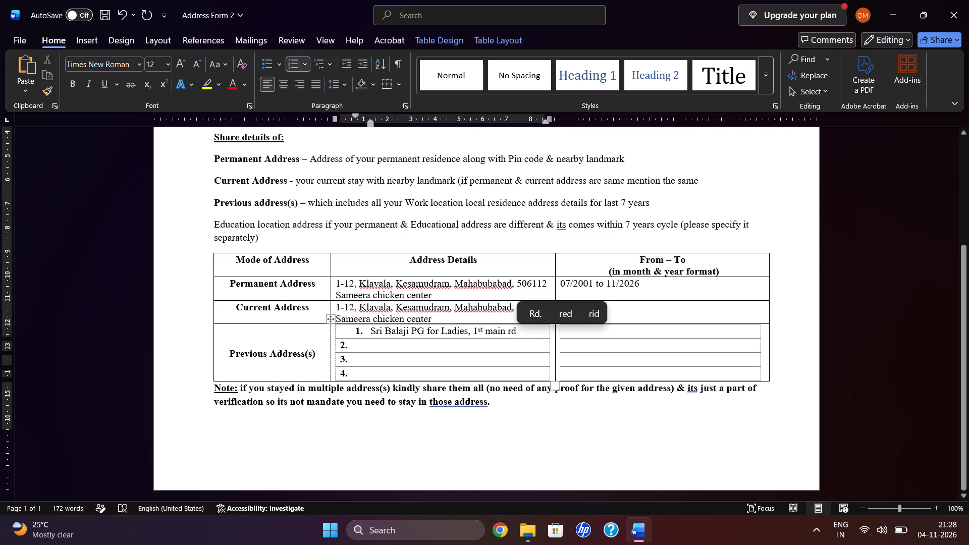
{"action": "left_click", "coordinate": [493, 332]}
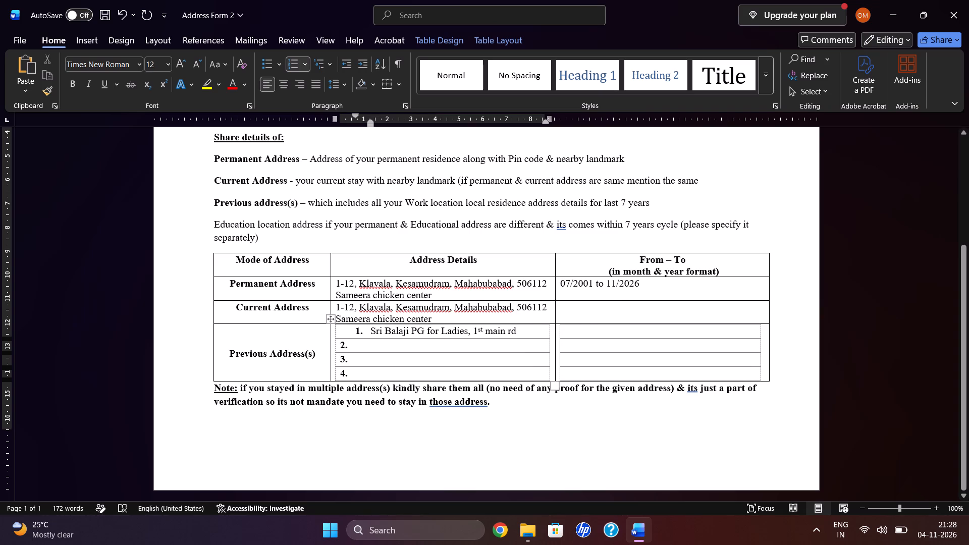
{"action": "key", "text": "BackSpace"}
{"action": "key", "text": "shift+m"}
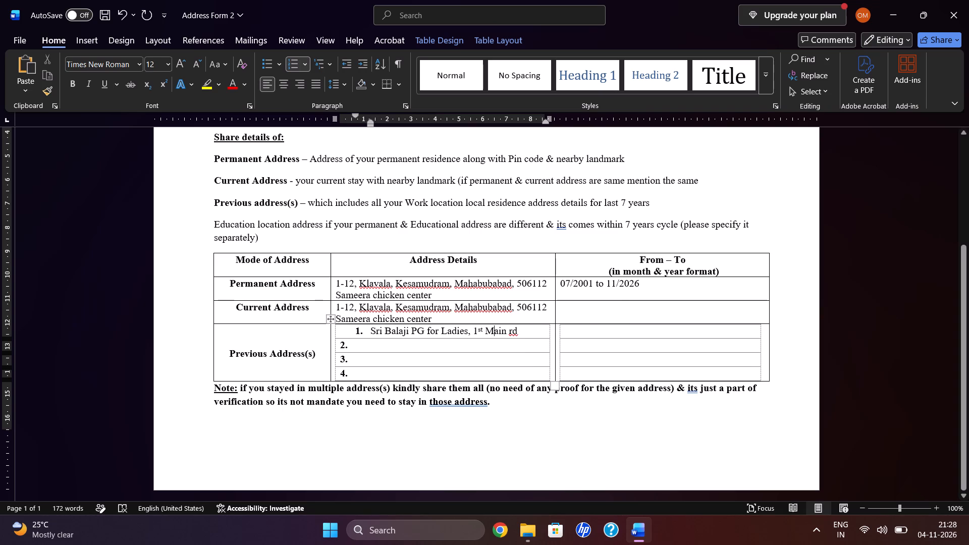
{"action": "left_click", "coordinate": [512, 332]}
{"action": "key", "text": "BackSpace"}
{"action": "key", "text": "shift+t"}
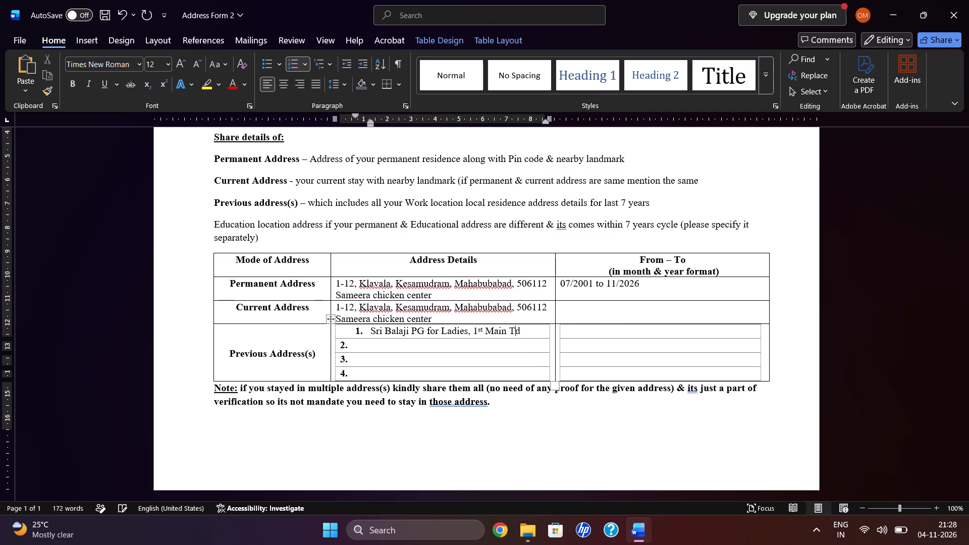
{"action": "key", "text": "BackSpace"}
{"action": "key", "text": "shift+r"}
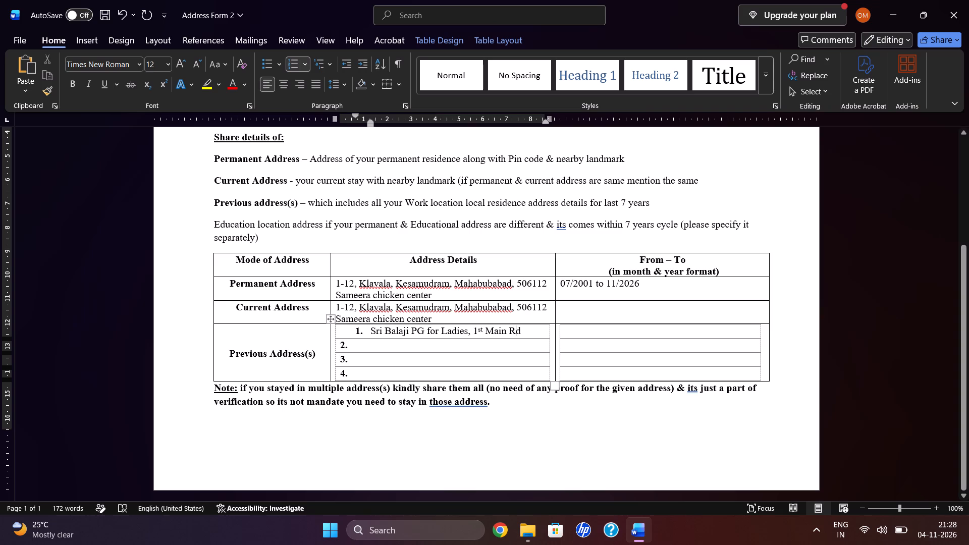
{"action": "left_click", "coordinate": [524, 332]}
Append the neighbourhood after the street in the line 1 previous address, separated by commas.
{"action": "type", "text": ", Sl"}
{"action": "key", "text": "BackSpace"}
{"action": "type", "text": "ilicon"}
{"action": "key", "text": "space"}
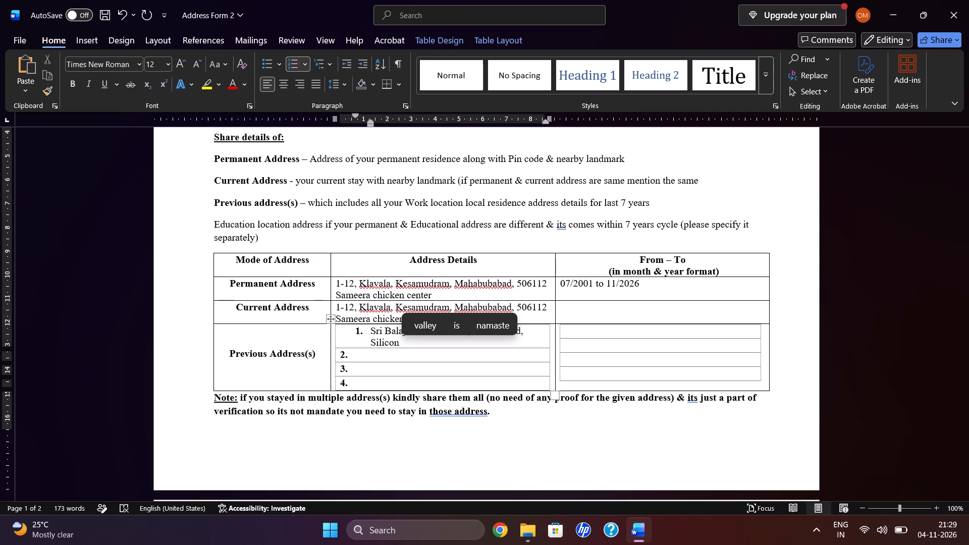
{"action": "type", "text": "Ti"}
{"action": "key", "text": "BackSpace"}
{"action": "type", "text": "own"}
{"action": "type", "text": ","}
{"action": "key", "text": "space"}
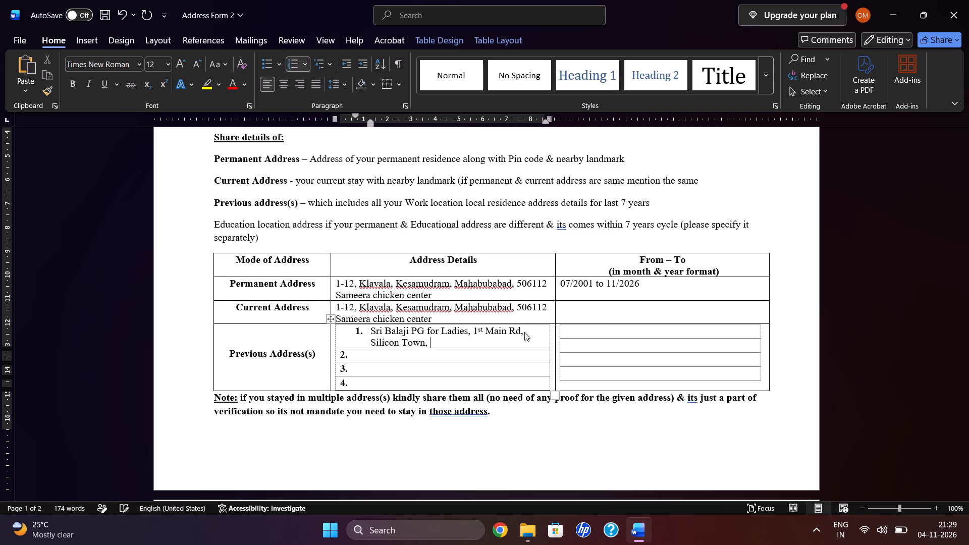
Append the city area and locality names to the line 1 previous address, separated by a comma.
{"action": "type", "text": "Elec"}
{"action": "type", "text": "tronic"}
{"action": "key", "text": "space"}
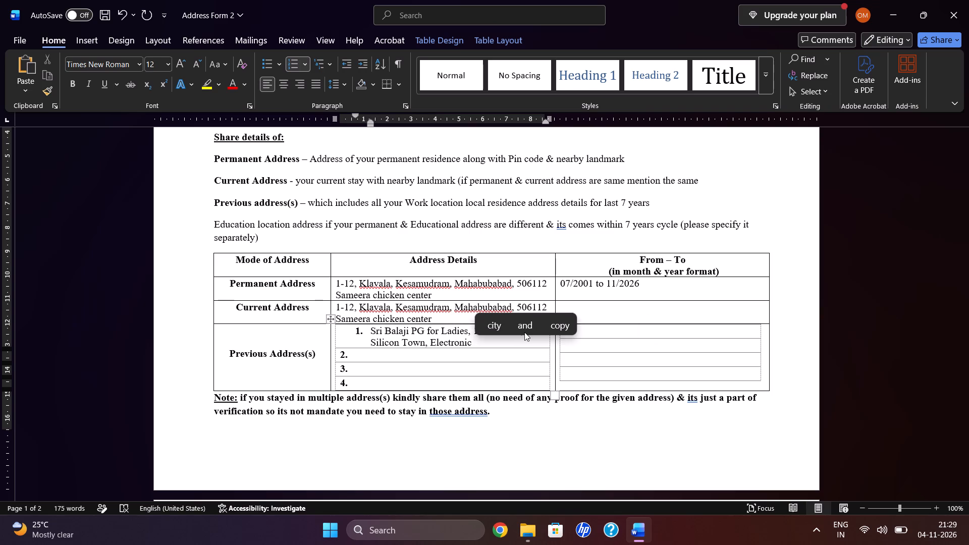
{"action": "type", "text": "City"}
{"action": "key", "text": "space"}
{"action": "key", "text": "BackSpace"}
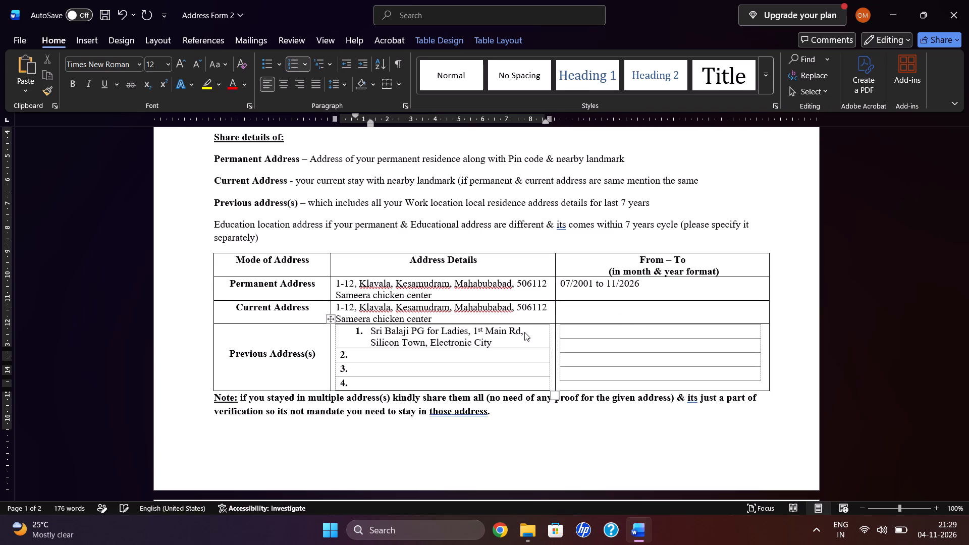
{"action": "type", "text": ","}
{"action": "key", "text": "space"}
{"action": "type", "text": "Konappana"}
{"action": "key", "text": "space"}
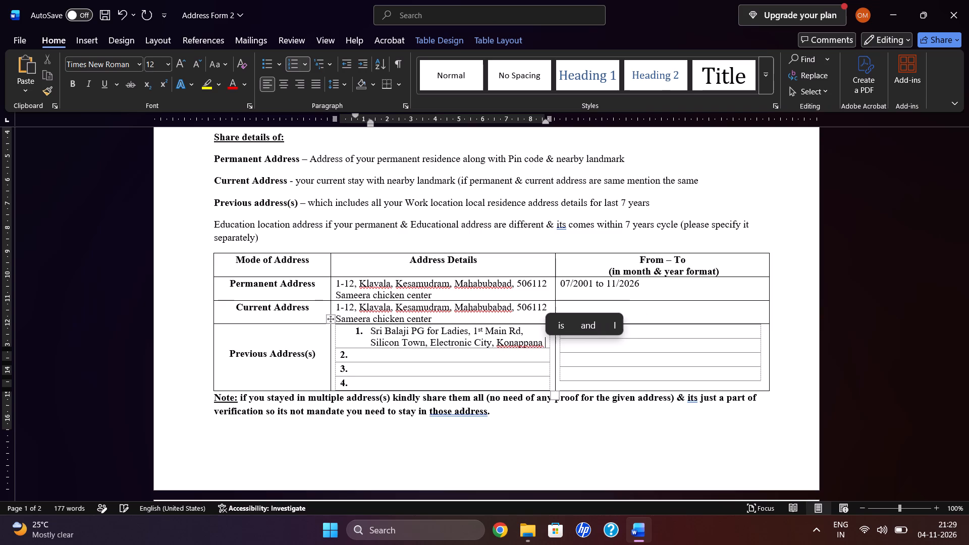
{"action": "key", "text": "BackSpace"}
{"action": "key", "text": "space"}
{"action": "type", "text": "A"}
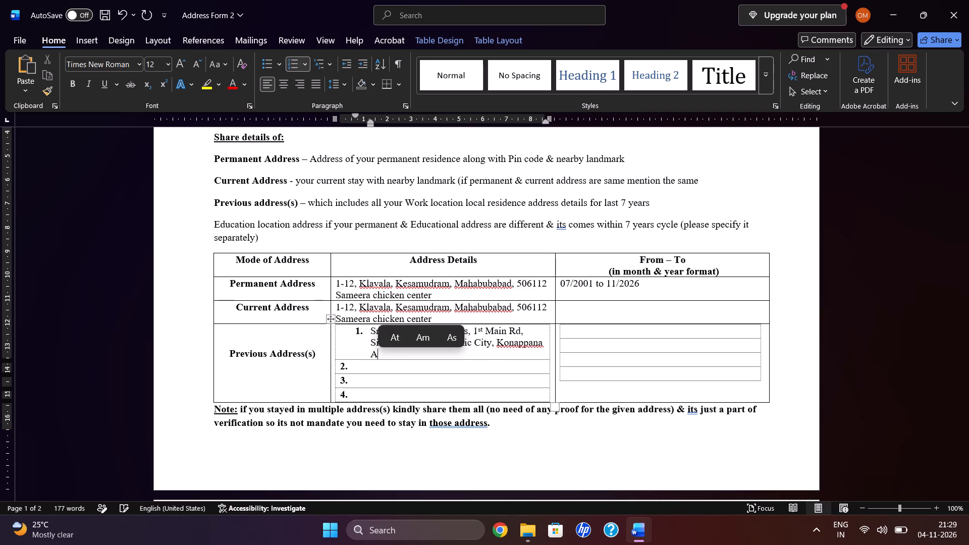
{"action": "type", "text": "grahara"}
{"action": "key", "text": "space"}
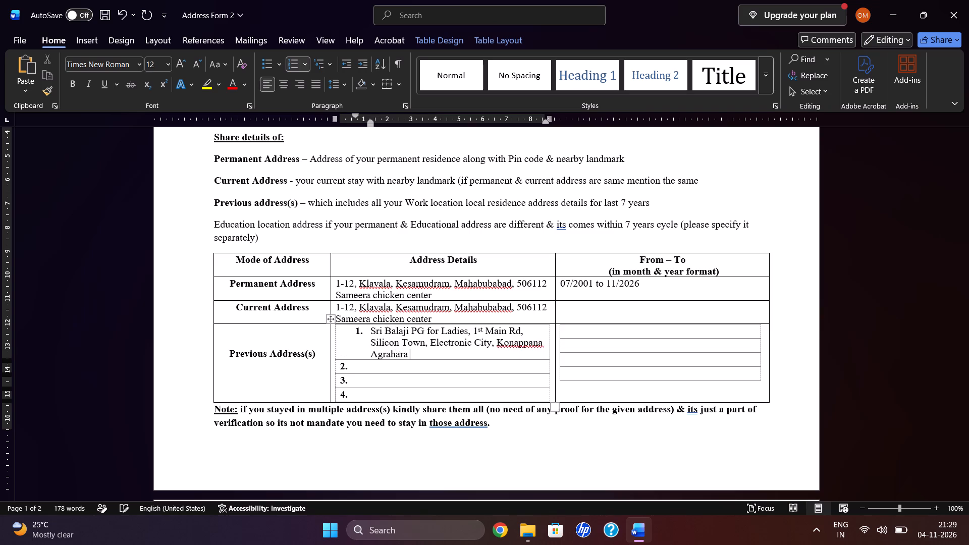
Complete the line 1 previous address with a comma, the state and the postal PIN code.
{"action": "left_click", "coordinate": [412, 366]}
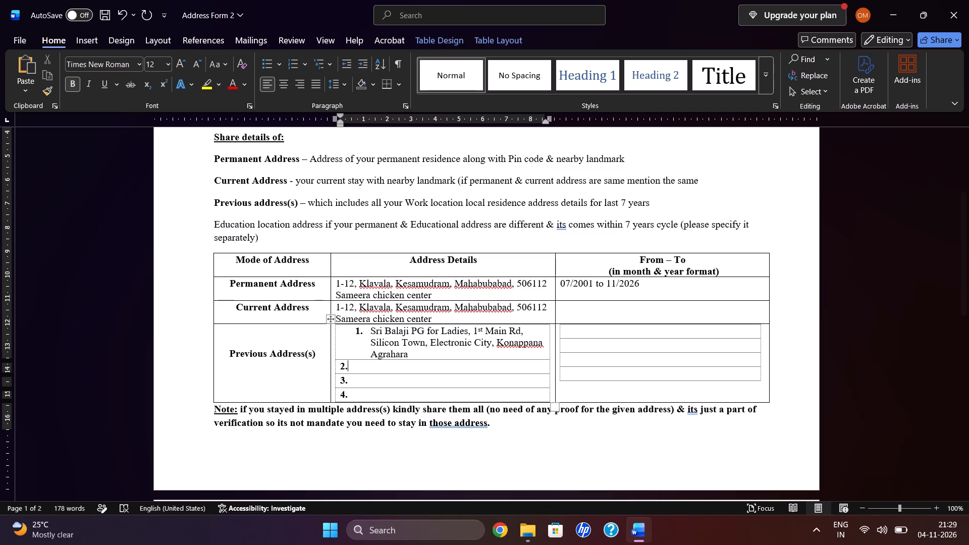
{"action": "left_click", "coordinate": [423, 357]}
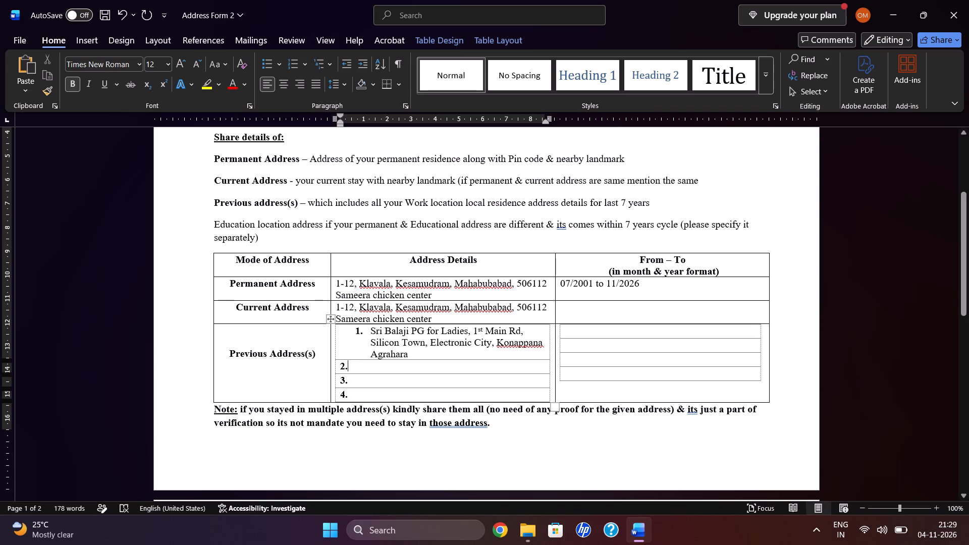
{"action": "key", "text": "BackSpace"}
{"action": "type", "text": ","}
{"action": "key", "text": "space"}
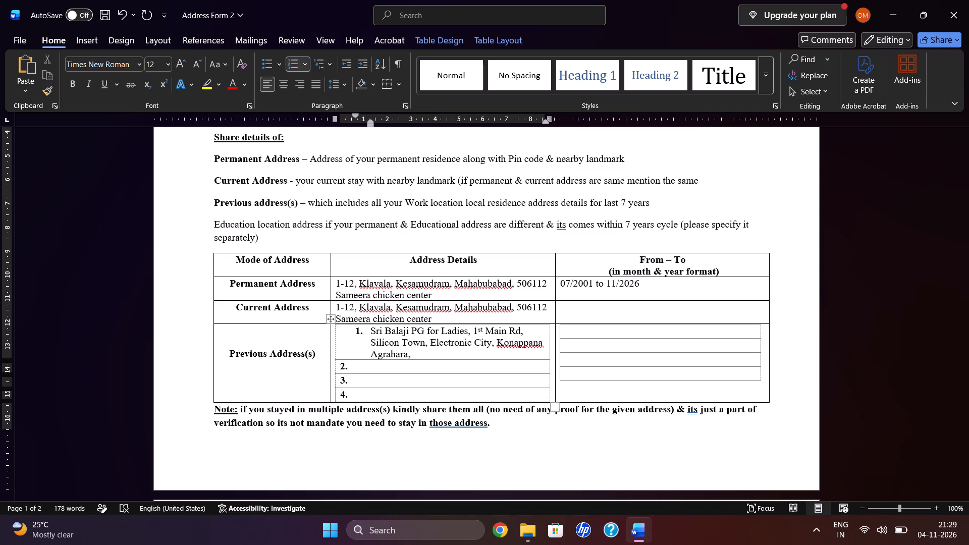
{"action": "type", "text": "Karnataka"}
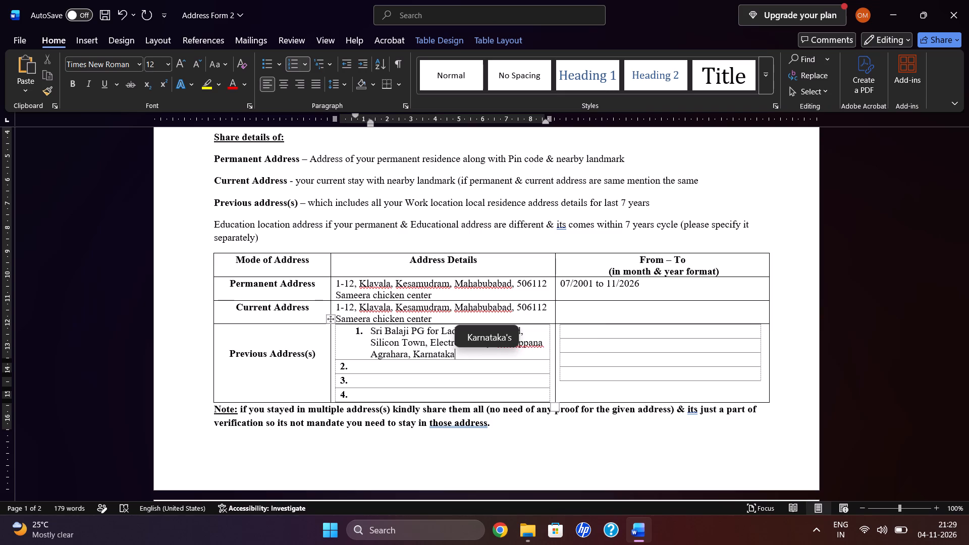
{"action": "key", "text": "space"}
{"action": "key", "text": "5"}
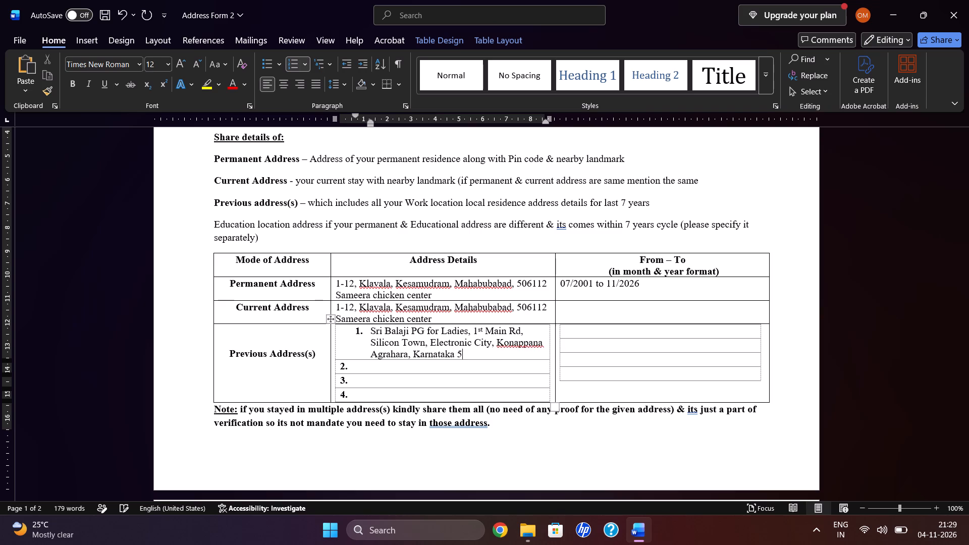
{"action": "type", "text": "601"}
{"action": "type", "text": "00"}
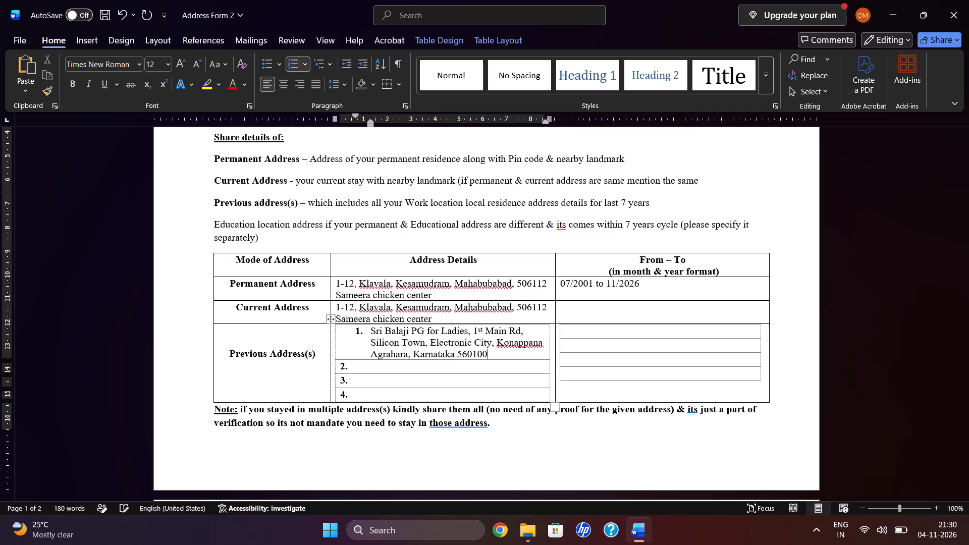
Start line 2 of the Previous Address(s) details as an automatically numbered, indented list item.
{"action": "left_click", "coordinate": [421, 367]}
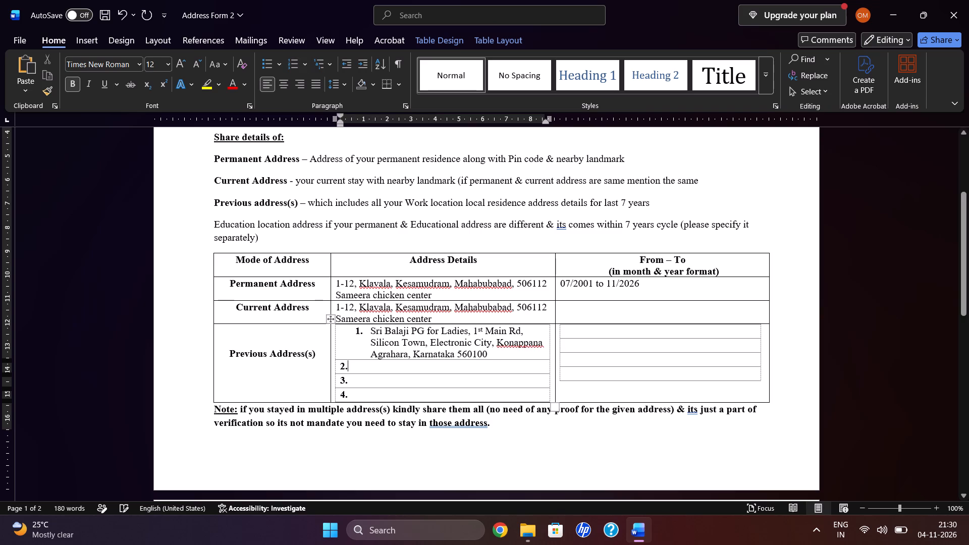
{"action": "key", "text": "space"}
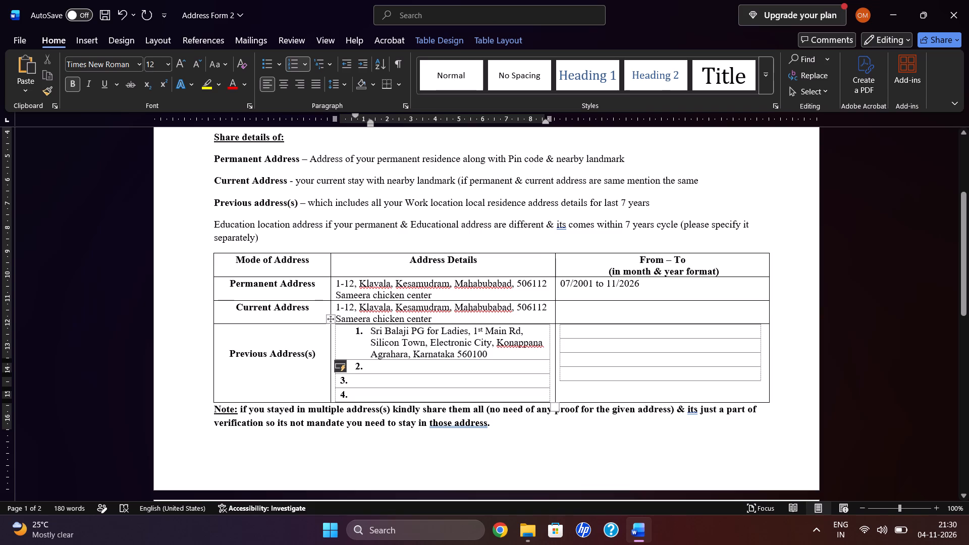
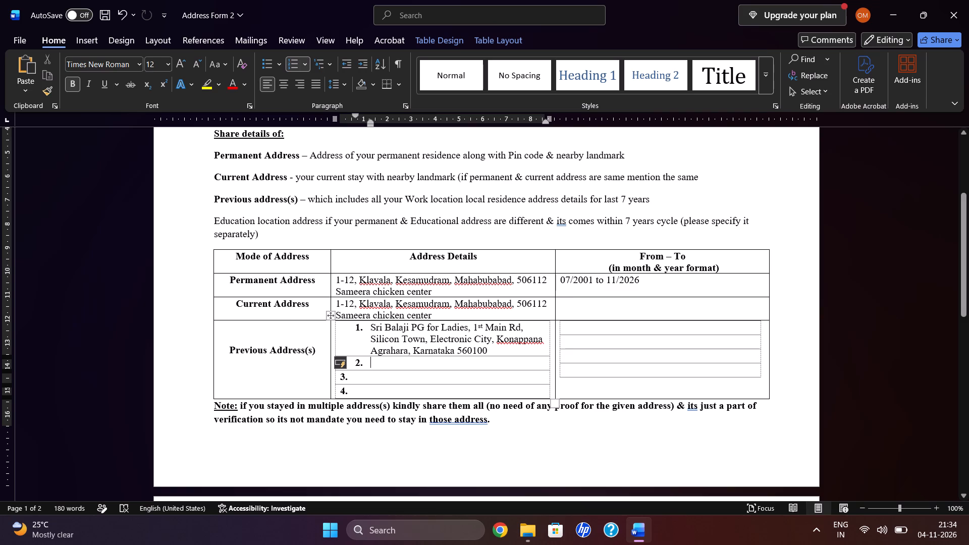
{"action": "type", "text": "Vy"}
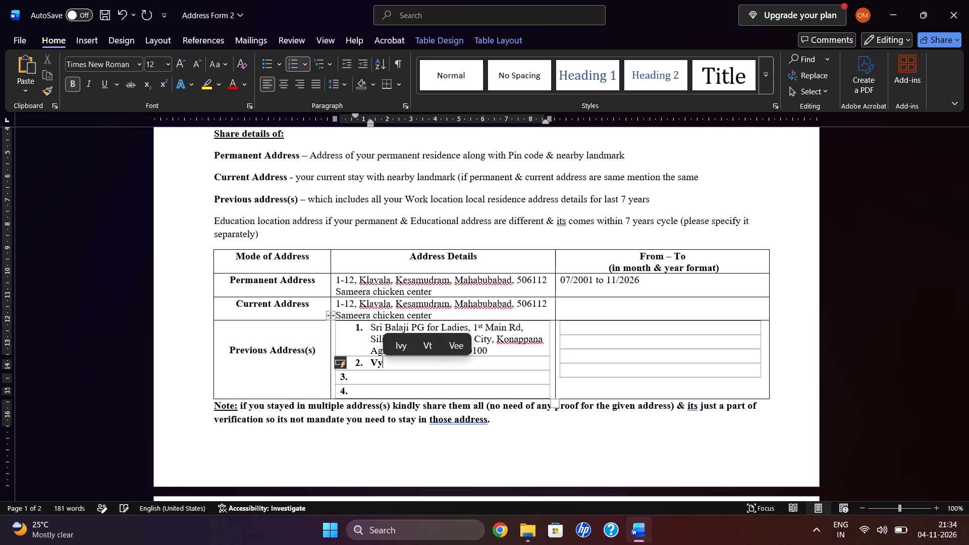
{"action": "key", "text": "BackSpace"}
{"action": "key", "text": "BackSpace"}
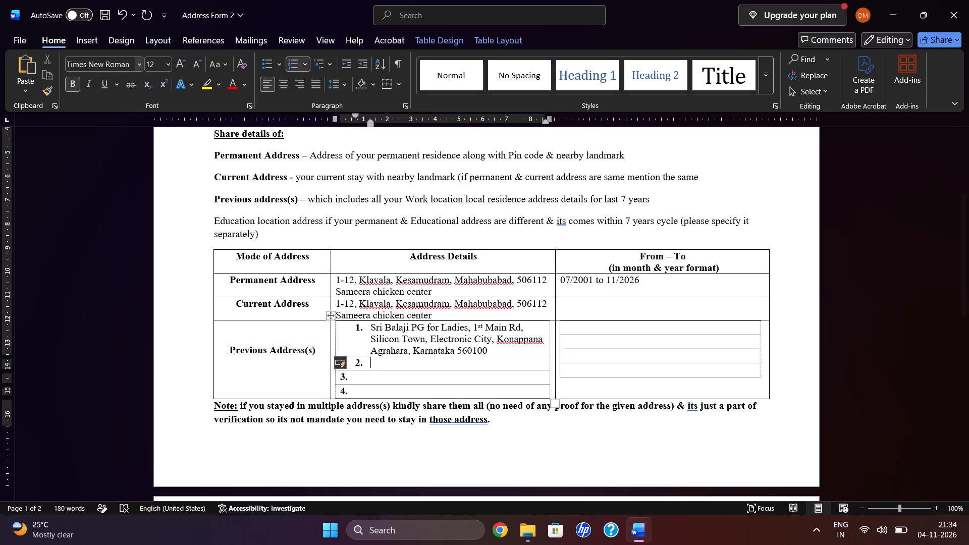
Enter the ladies' PG accommodation name in non-bold text on line 2 of the Previous Address(s) details, followed by a comma.
{"action": "left_click", "coordinate": [71, 86]}
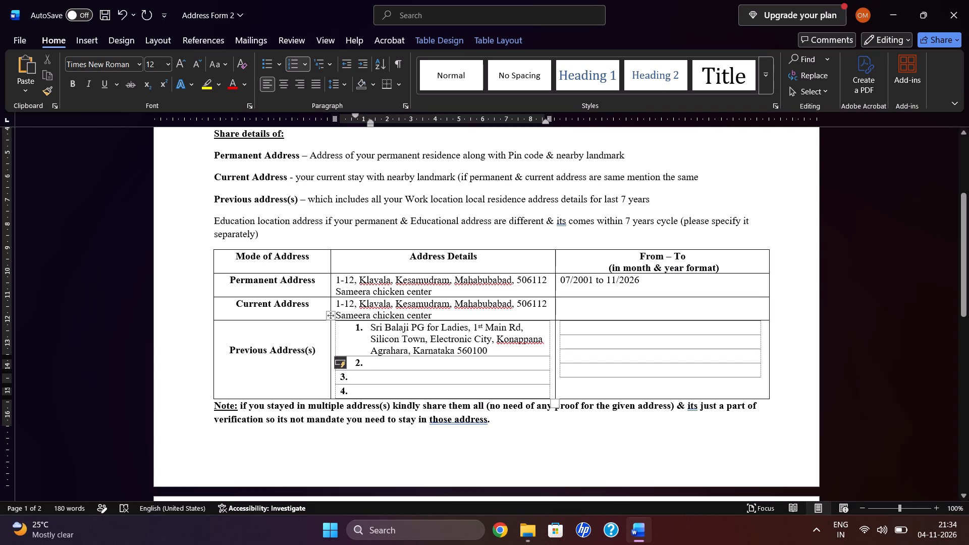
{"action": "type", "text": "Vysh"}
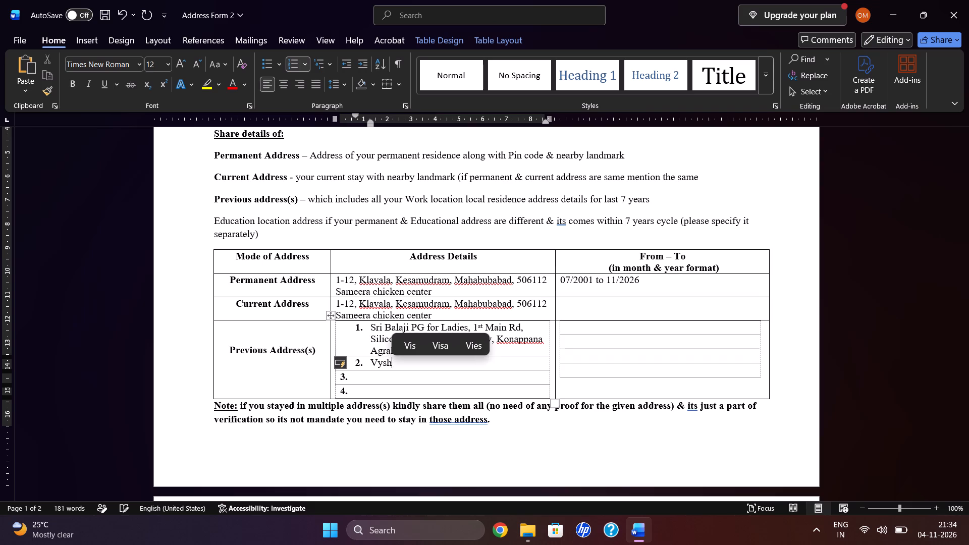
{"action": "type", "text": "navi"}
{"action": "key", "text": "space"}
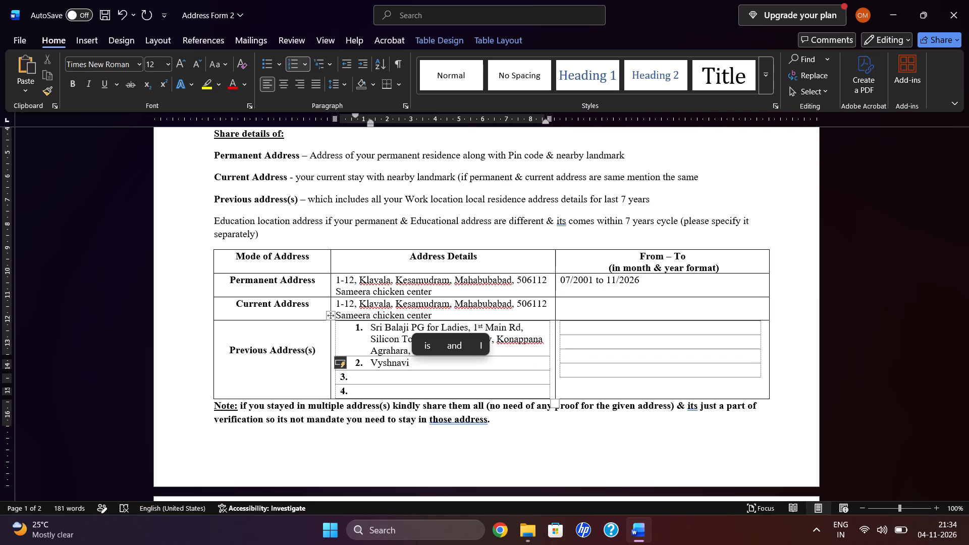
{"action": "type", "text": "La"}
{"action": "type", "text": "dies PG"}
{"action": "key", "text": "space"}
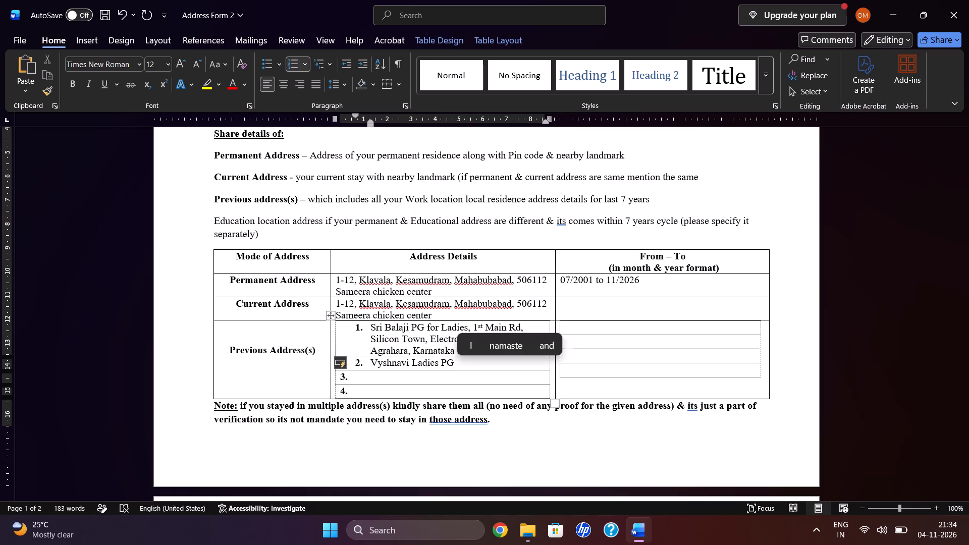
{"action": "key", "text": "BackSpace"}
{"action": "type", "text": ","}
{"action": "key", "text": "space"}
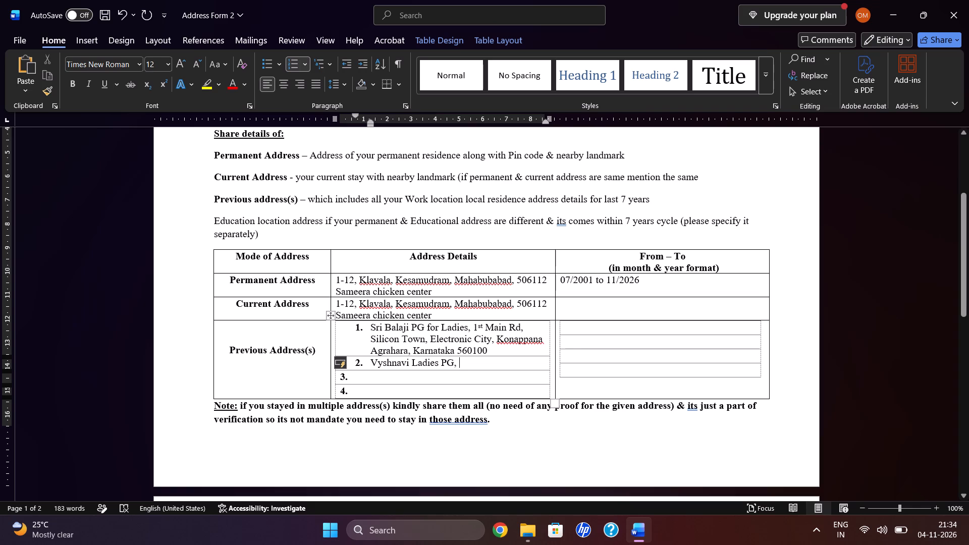
Append the building number and the road name, abbreviated Rd, to the line 2 previous address, each followed by a comma.
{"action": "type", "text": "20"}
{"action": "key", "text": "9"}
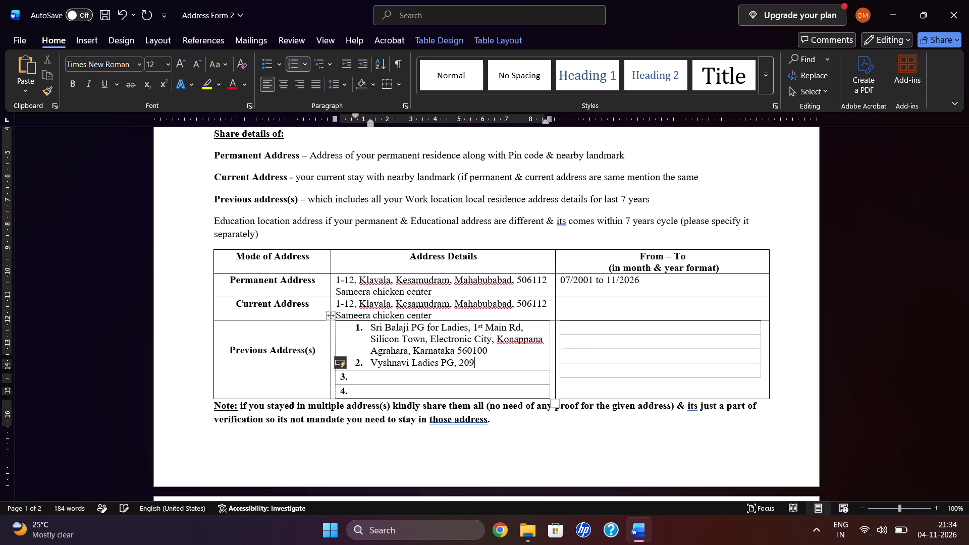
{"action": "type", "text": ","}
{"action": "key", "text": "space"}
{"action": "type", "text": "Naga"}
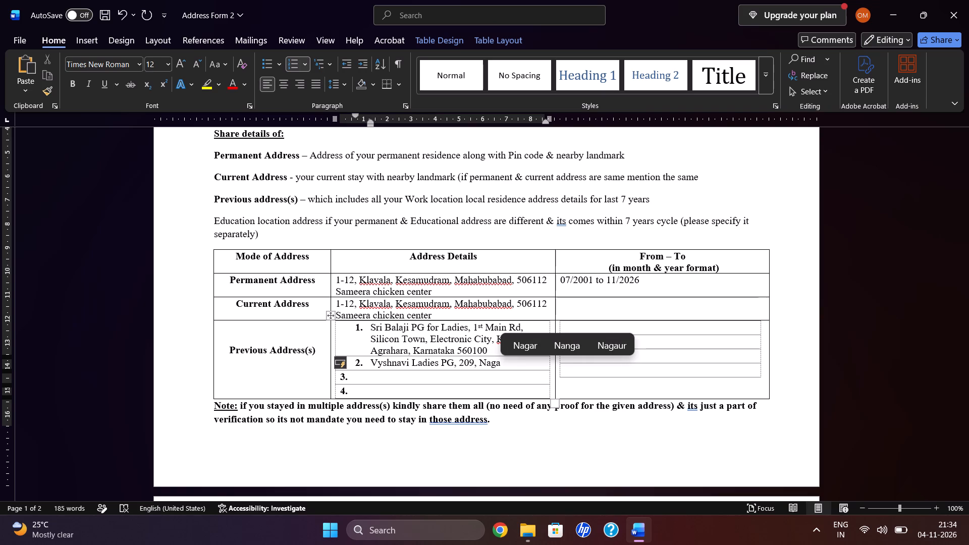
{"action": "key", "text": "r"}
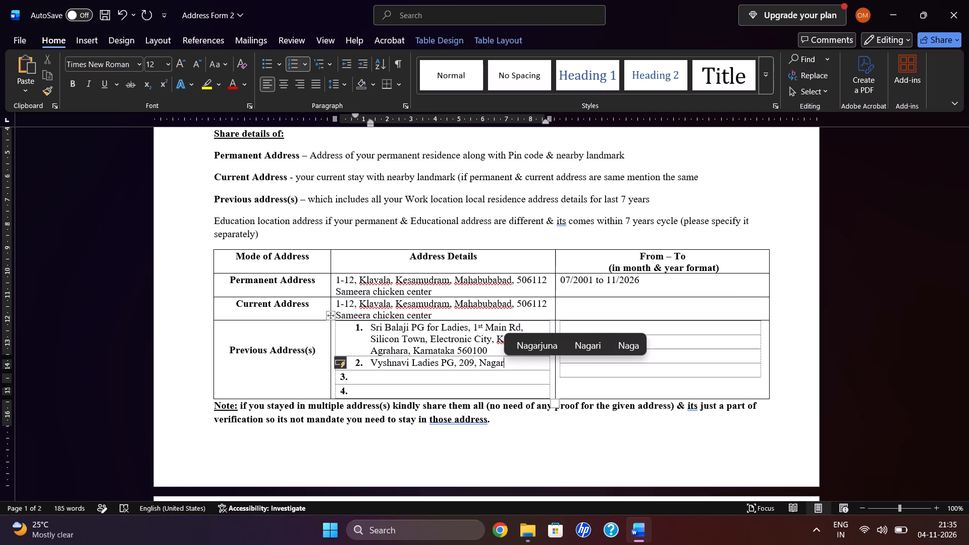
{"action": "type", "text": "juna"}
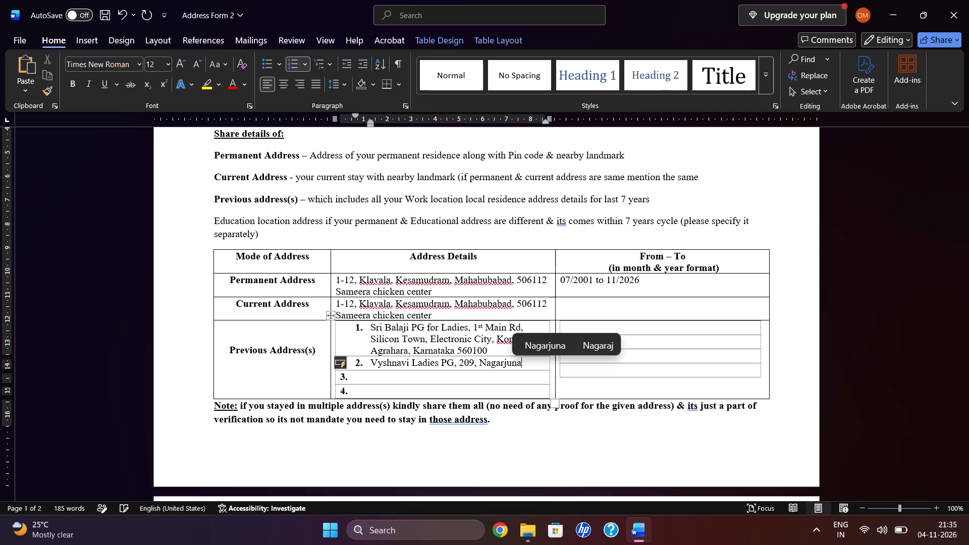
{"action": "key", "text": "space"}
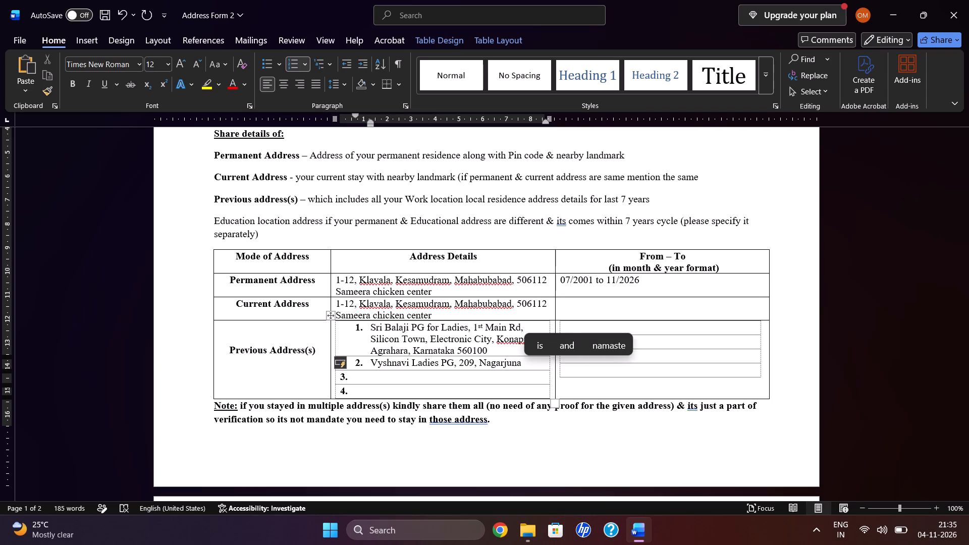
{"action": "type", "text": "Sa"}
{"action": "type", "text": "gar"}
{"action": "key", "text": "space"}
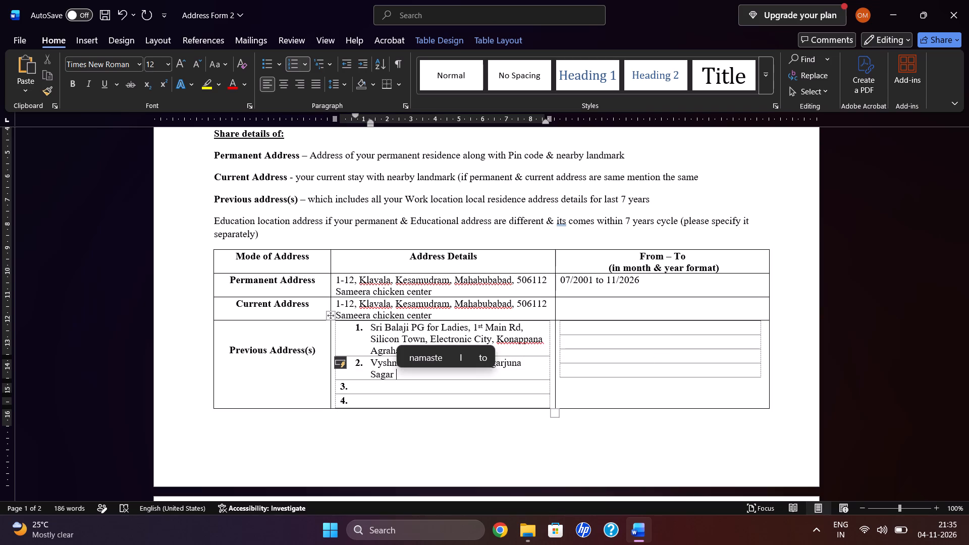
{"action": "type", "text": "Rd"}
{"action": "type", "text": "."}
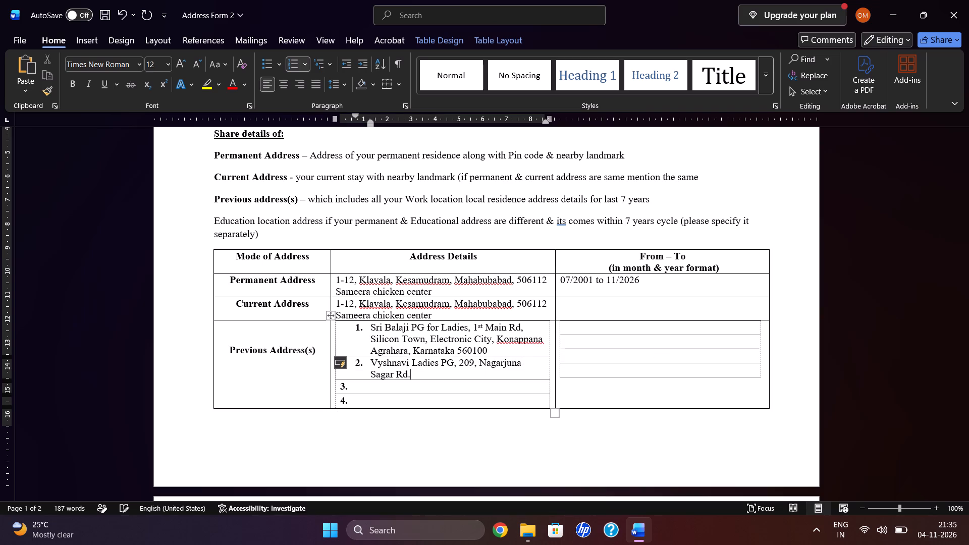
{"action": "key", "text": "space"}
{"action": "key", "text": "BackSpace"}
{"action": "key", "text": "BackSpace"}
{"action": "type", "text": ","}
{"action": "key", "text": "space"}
Append the neighbourhood name after the road in the line 2 previous address.
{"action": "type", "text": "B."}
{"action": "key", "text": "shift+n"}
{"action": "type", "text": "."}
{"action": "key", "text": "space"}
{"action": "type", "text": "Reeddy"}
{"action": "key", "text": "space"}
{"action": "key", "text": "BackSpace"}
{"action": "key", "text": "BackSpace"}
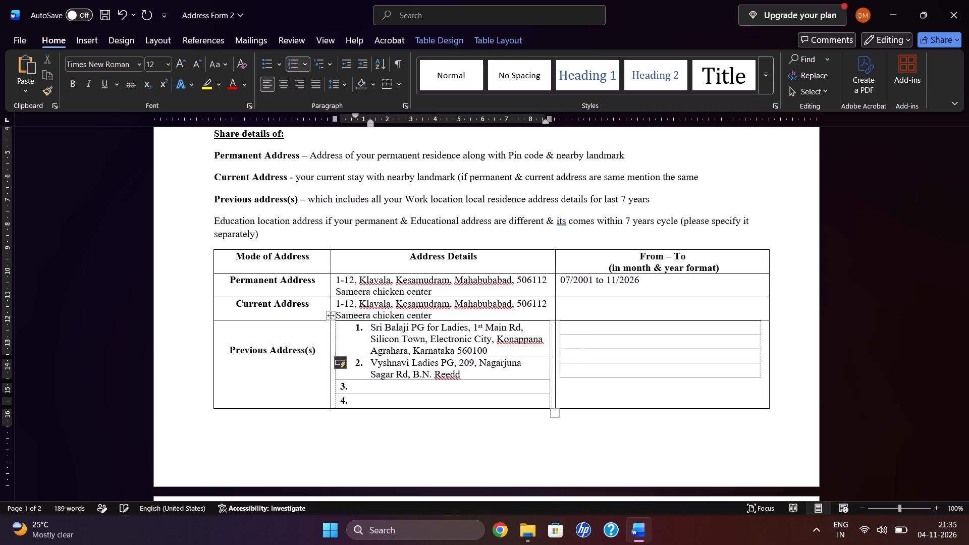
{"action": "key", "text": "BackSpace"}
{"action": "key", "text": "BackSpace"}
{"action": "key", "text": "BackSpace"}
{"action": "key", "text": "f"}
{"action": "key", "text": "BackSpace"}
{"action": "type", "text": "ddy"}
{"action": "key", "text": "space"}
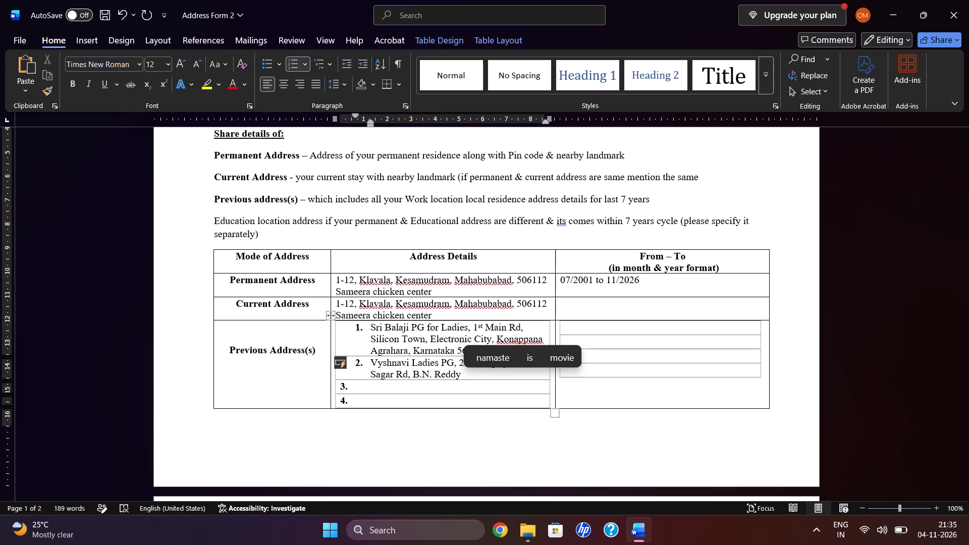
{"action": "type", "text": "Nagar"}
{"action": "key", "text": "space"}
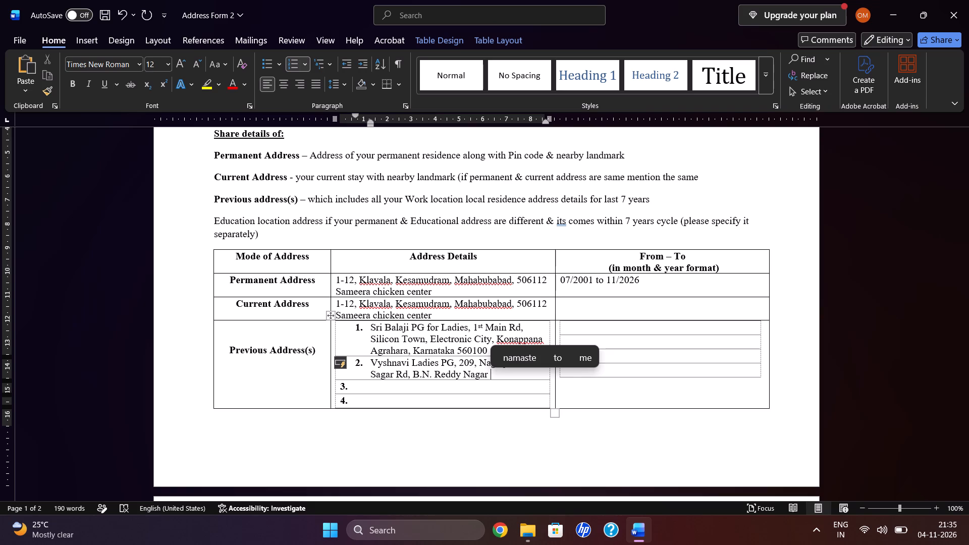
Complete the line 2 previous address with the city, the state and the postal PIN code, separated by commas.
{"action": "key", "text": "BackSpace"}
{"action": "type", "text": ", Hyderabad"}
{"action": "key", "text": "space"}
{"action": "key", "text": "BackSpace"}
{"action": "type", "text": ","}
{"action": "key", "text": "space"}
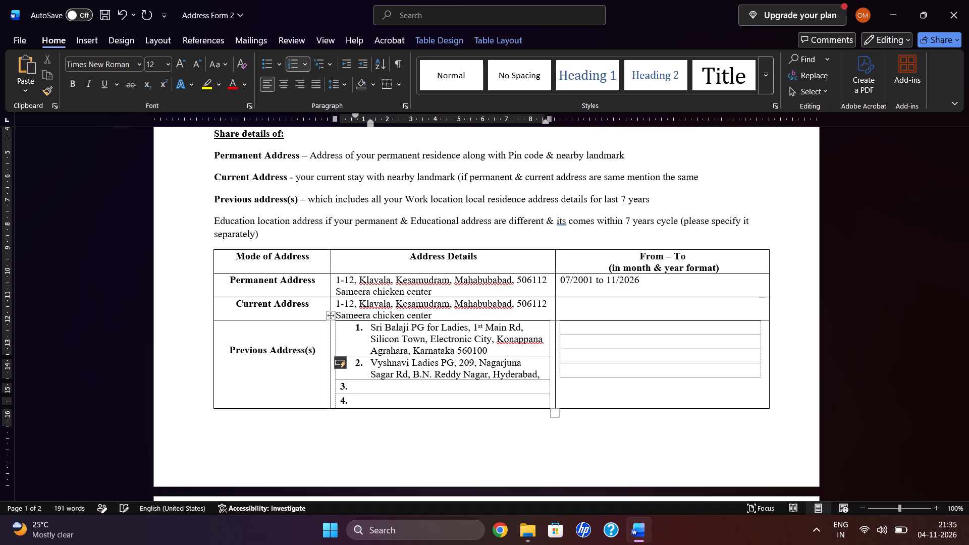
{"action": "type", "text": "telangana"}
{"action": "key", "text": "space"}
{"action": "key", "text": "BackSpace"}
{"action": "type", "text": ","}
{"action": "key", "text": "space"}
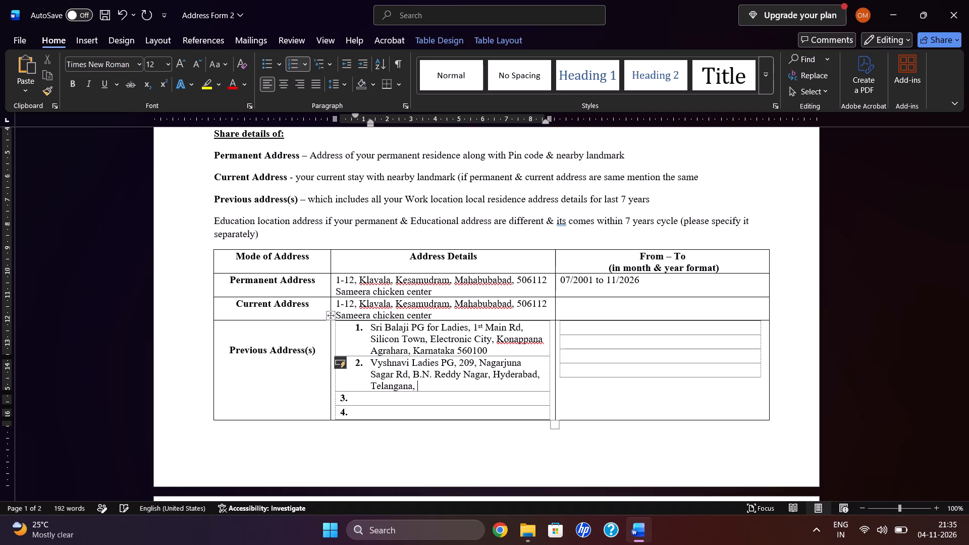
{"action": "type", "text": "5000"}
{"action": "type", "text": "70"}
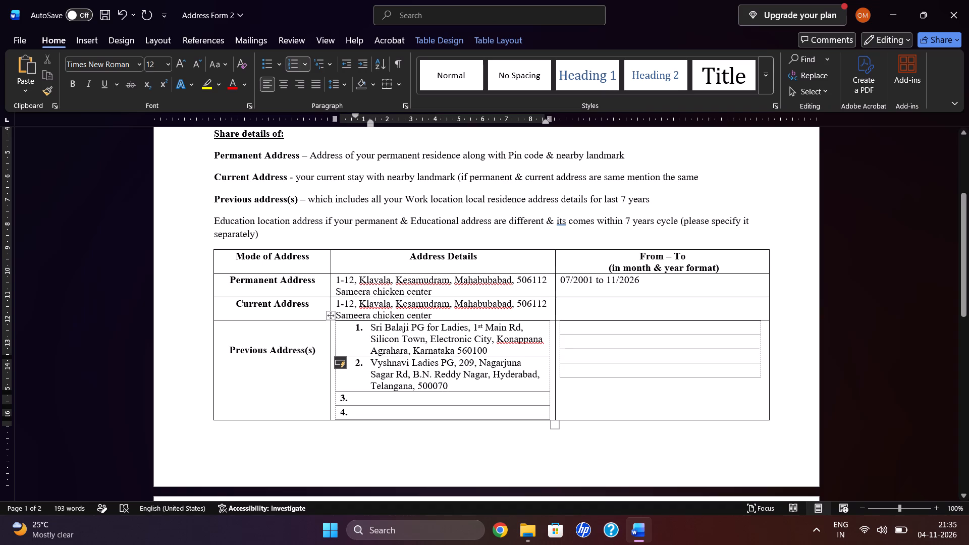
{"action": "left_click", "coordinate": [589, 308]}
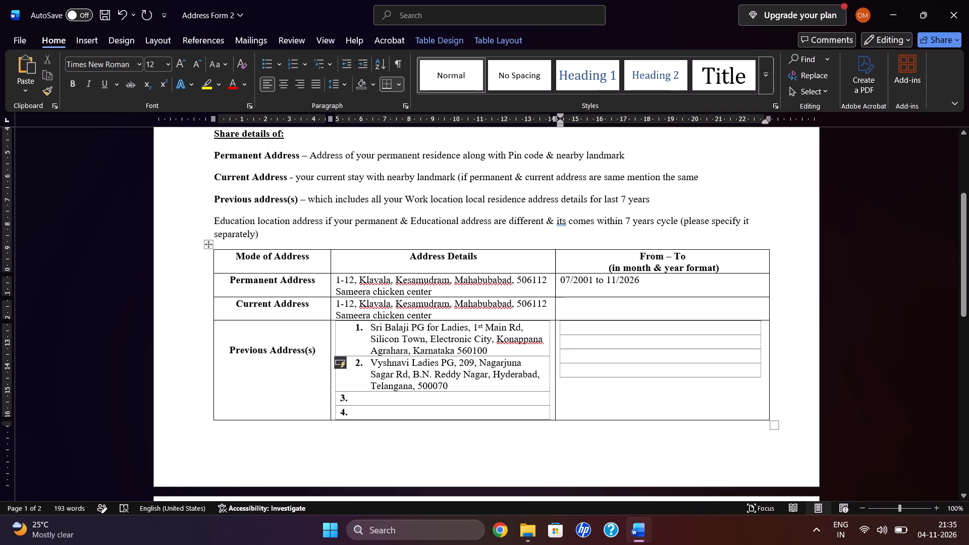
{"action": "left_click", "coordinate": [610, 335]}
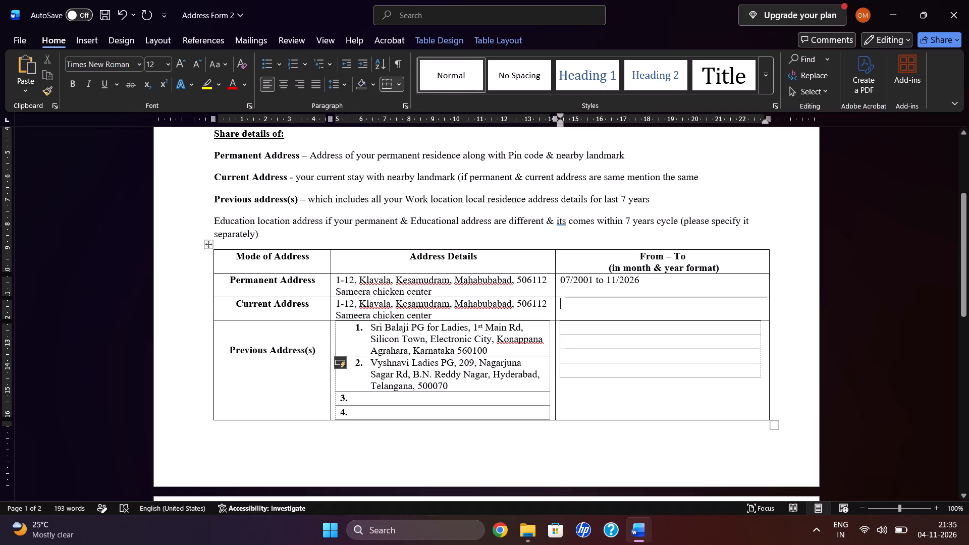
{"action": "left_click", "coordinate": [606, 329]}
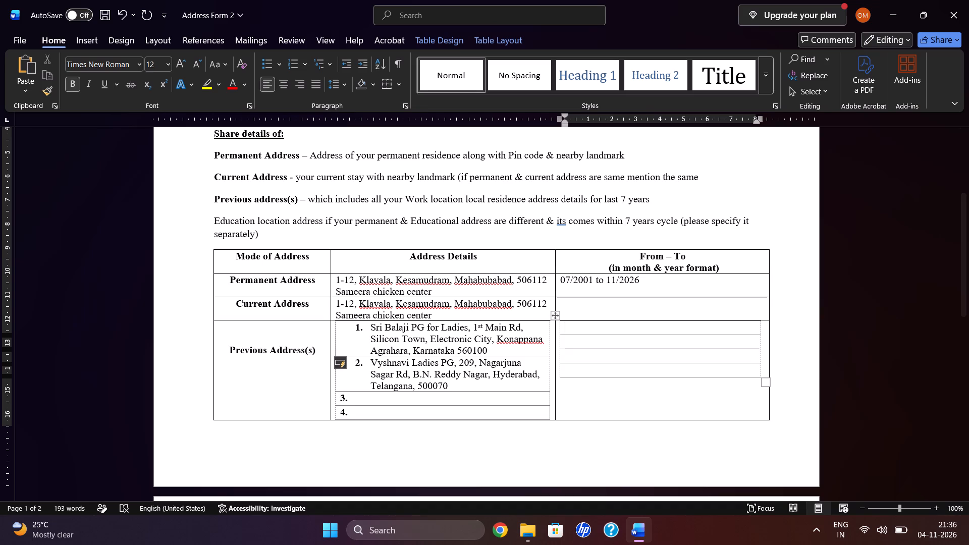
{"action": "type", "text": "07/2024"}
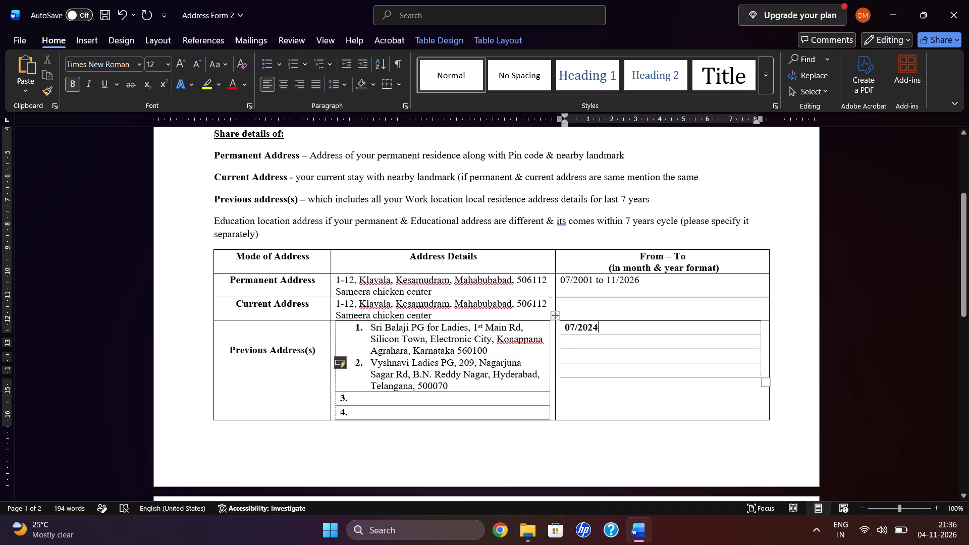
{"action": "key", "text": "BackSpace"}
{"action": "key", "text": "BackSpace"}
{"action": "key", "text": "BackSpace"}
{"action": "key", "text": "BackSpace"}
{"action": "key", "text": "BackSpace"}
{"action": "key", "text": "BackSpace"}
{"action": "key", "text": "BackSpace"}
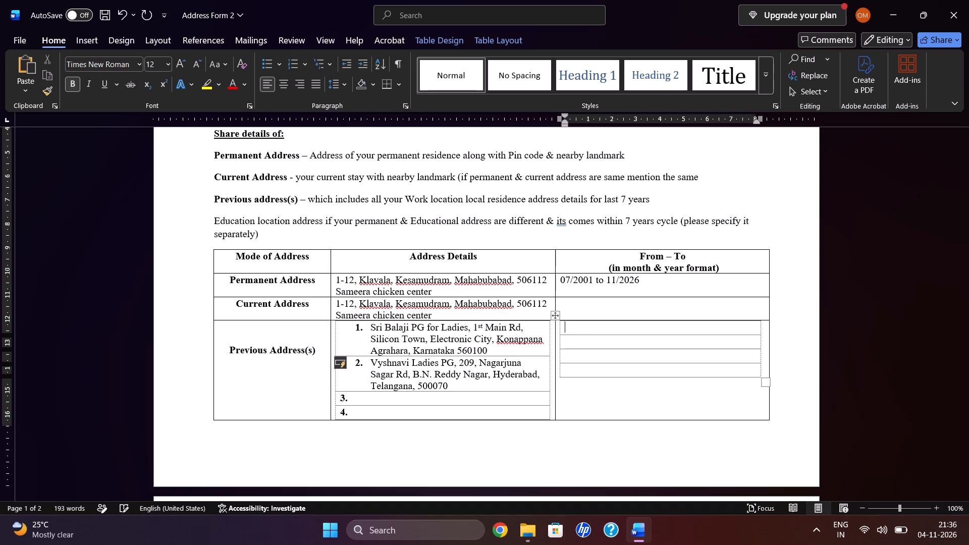
Enter the period 07/2024 to 08/2026 in non-bold text in the first From – To line for Previous Address(s).
{"action": "left_click", "coordinate": [74, 86]}
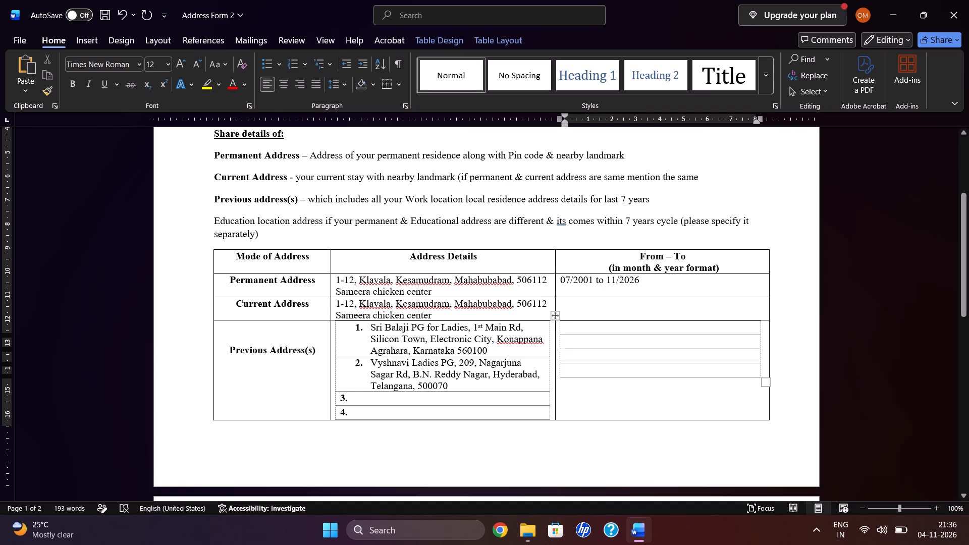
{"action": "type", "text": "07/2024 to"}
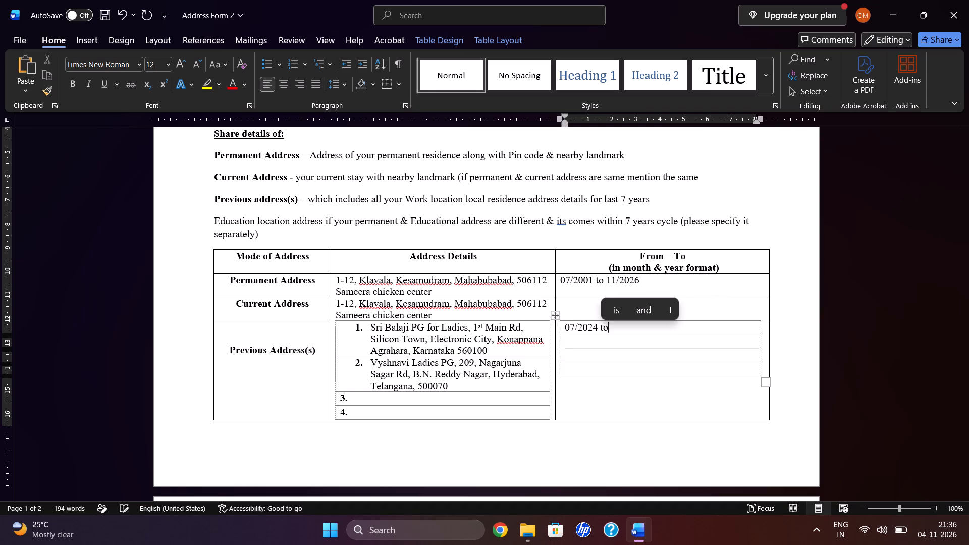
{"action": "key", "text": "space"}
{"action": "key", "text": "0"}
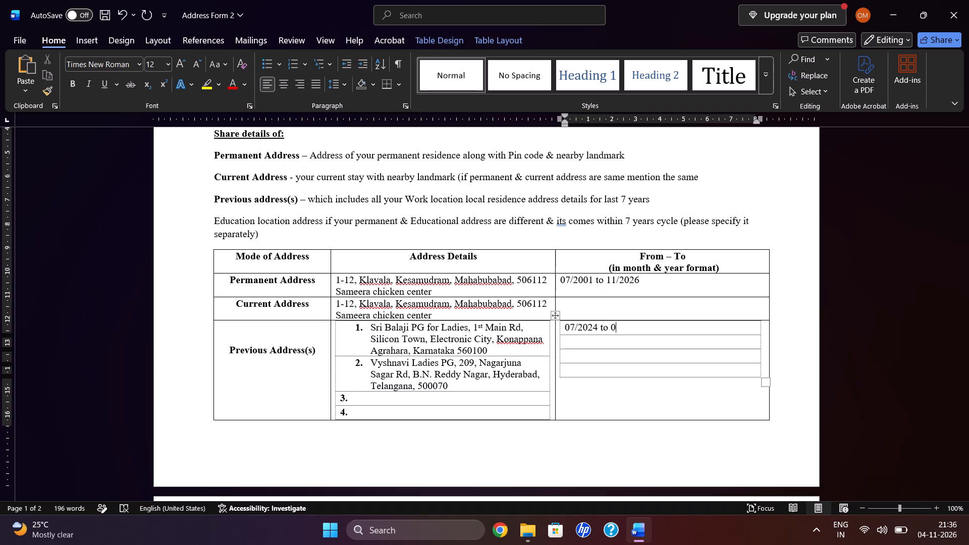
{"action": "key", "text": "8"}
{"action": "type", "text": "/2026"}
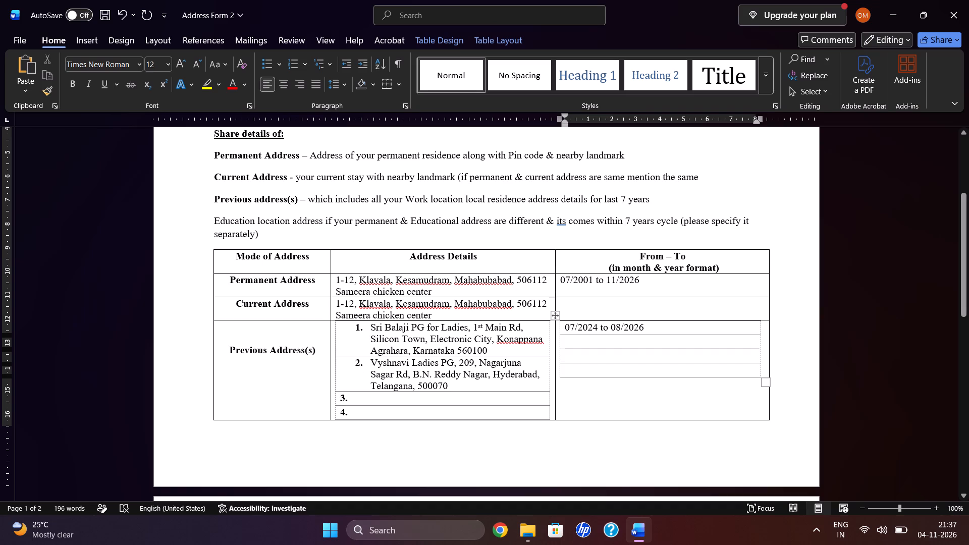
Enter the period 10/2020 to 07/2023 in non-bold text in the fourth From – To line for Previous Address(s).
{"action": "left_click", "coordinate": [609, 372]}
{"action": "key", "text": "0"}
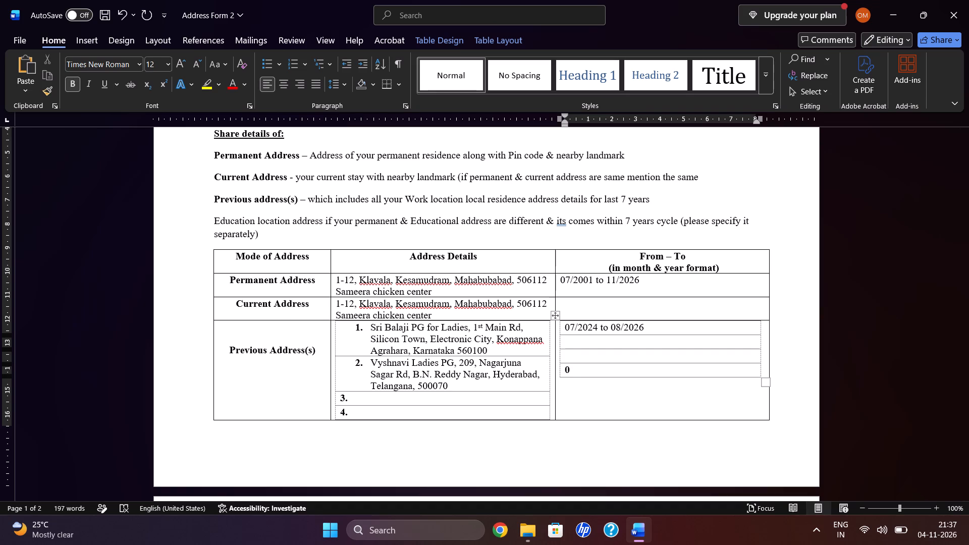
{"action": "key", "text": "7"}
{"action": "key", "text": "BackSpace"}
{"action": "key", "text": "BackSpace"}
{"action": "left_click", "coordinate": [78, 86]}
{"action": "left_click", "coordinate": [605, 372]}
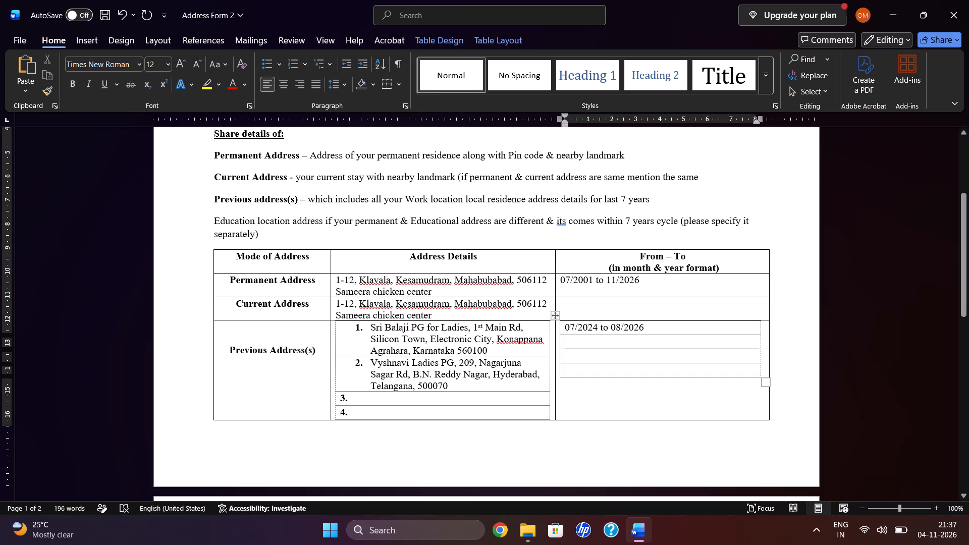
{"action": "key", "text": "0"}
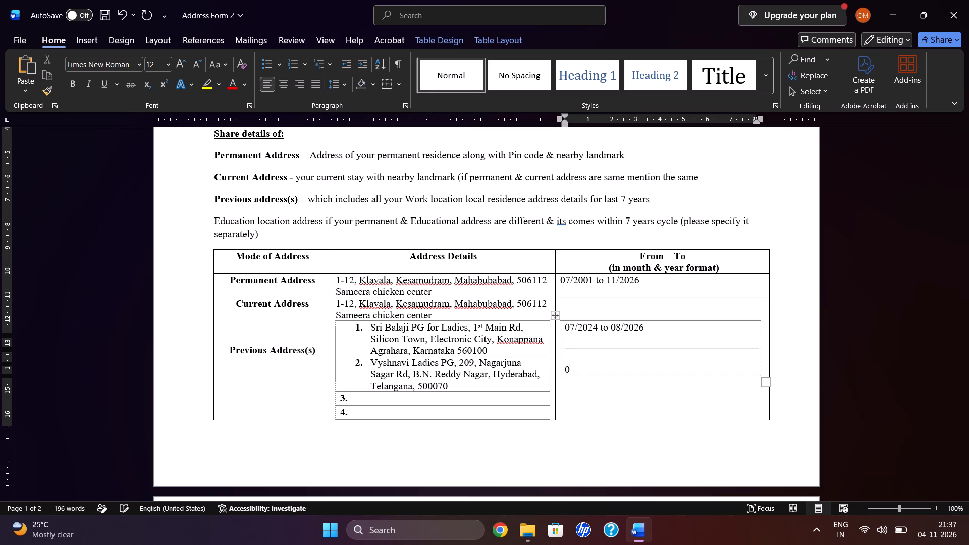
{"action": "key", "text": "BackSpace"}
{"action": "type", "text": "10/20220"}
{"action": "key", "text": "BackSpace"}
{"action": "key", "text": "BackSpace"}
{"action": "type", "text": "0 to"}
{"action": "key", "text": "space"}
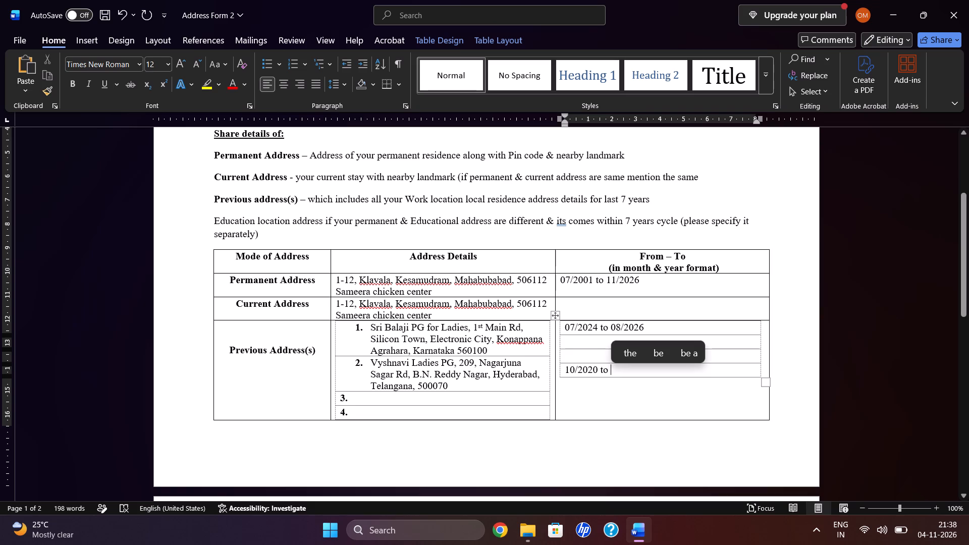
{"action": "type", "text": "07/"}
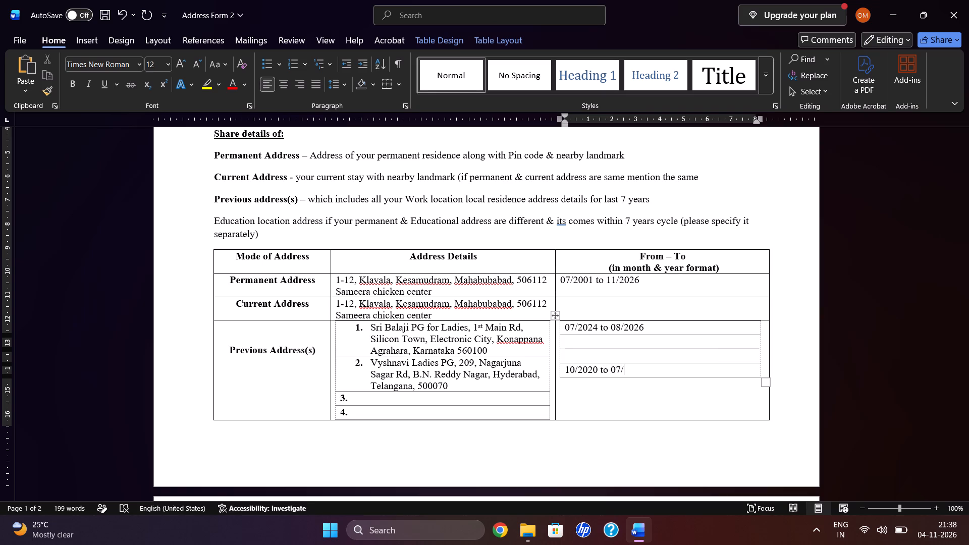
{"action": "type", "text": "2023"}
Delete the whole line 2 entry, number included, from the Previous Address(s) details.
{"action": "scroll", "coordinate": [548, 312], "scroll_direction": "down", "scroll_amount": 2}
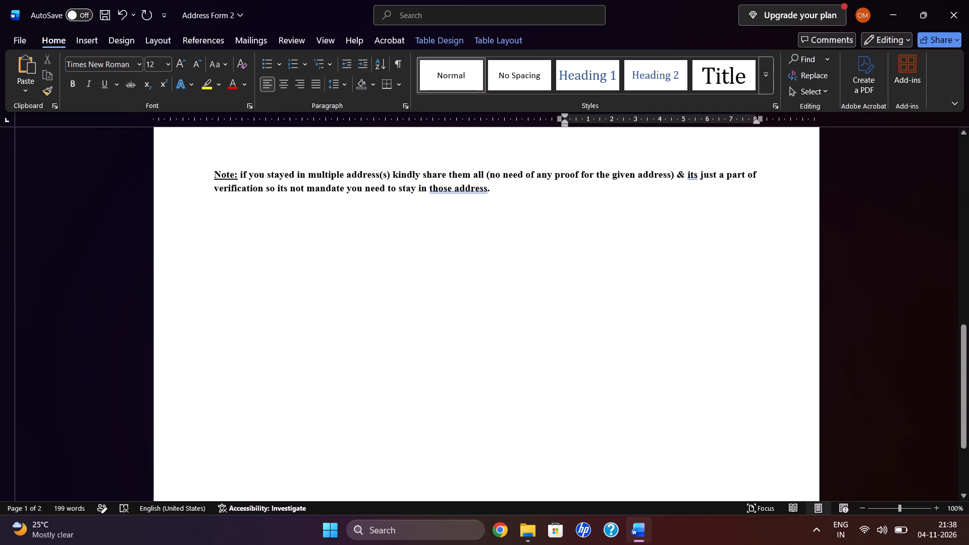
{"action": "scroll", "coordinate": [548, 312], "scroll_direction": "down", "scroll_amount": 5}
{"action": "scroll", "coordinate": [548, 312], "scroll_direction": "up", "scroll_amount": 4}
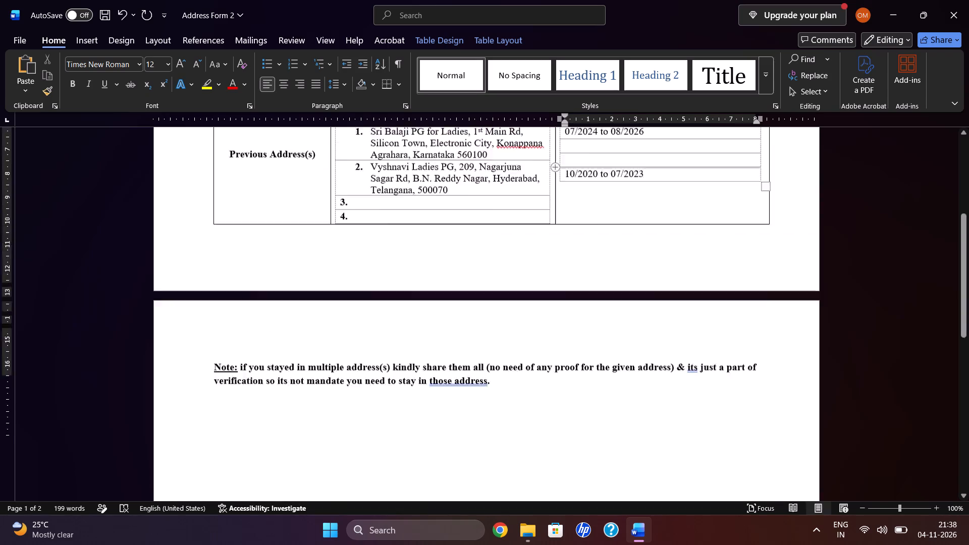
{"action": "scroll", "coordinate": [548, 312], "scroll_direction": "down", "scroll_amount": 1}
{"action": "scroll", "coordinate": [491, 267], "scroll_direction": "up", "scroll_amount": 1}
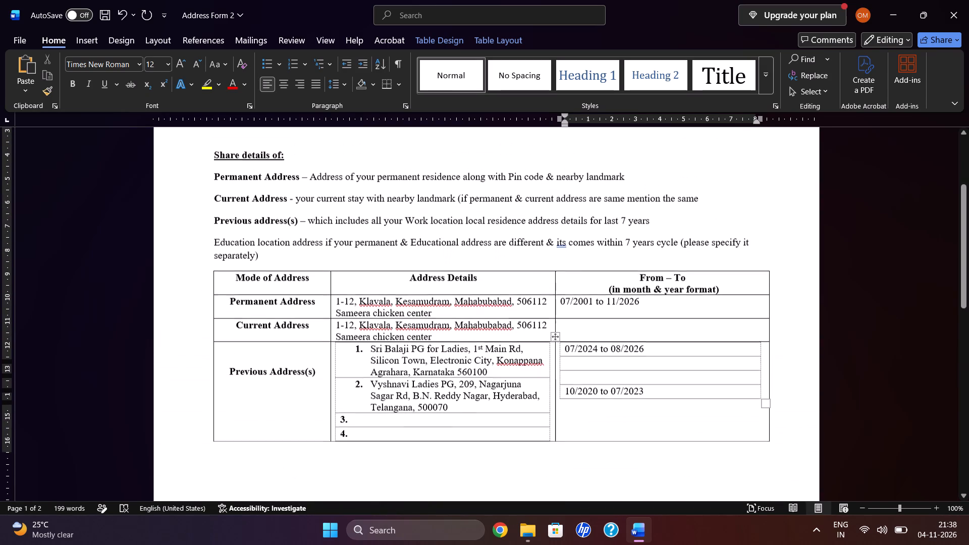
{"action": "scroll", "coordinate": [491, 267], "scroll_direction": "up", "scroll_amount": 1}
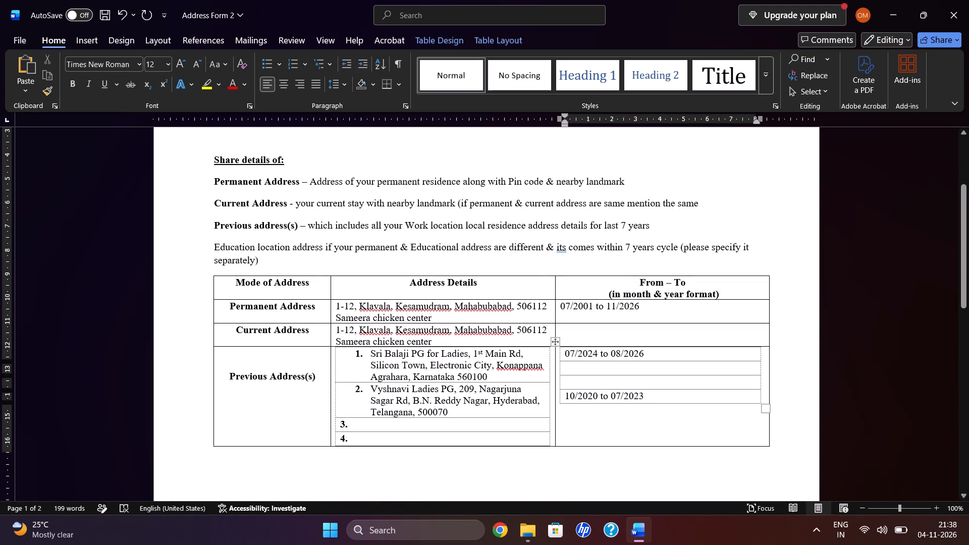
{"action": "left_click_drag", "start_coordinate": [371, 386], "coordinate": [458, 415]}
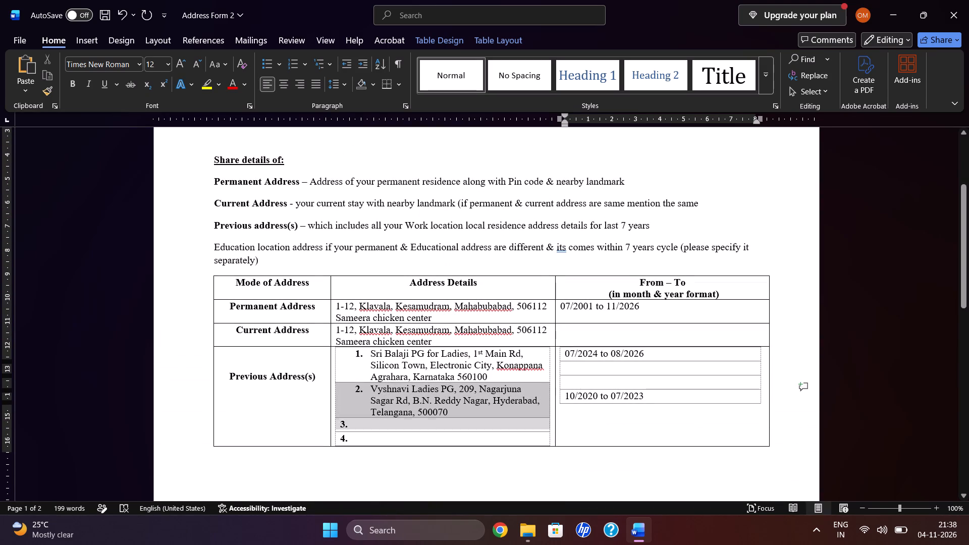
{"action": "left_click_drag", "start_coordinate": [458, 415], "coordinate": [459, 412]}
{"action": "key", "text": "BackSpace"}
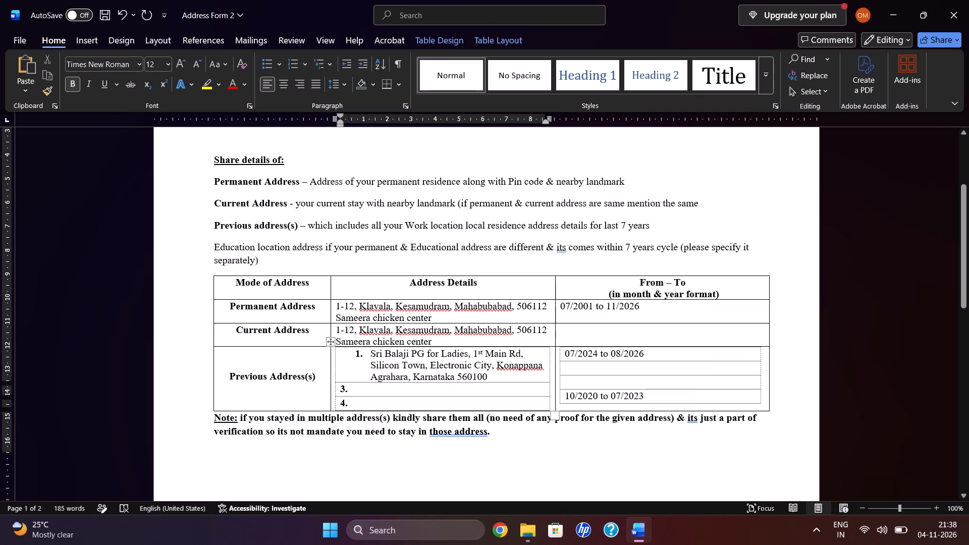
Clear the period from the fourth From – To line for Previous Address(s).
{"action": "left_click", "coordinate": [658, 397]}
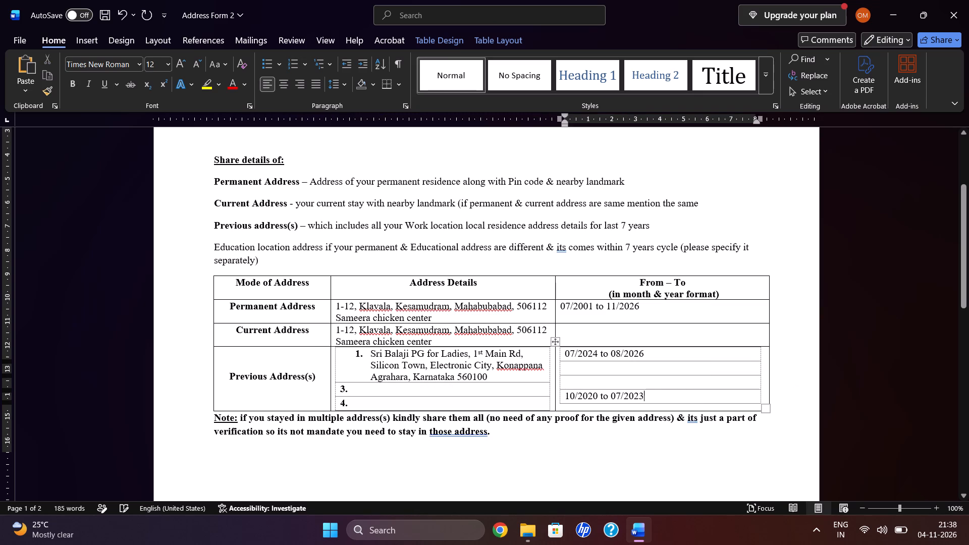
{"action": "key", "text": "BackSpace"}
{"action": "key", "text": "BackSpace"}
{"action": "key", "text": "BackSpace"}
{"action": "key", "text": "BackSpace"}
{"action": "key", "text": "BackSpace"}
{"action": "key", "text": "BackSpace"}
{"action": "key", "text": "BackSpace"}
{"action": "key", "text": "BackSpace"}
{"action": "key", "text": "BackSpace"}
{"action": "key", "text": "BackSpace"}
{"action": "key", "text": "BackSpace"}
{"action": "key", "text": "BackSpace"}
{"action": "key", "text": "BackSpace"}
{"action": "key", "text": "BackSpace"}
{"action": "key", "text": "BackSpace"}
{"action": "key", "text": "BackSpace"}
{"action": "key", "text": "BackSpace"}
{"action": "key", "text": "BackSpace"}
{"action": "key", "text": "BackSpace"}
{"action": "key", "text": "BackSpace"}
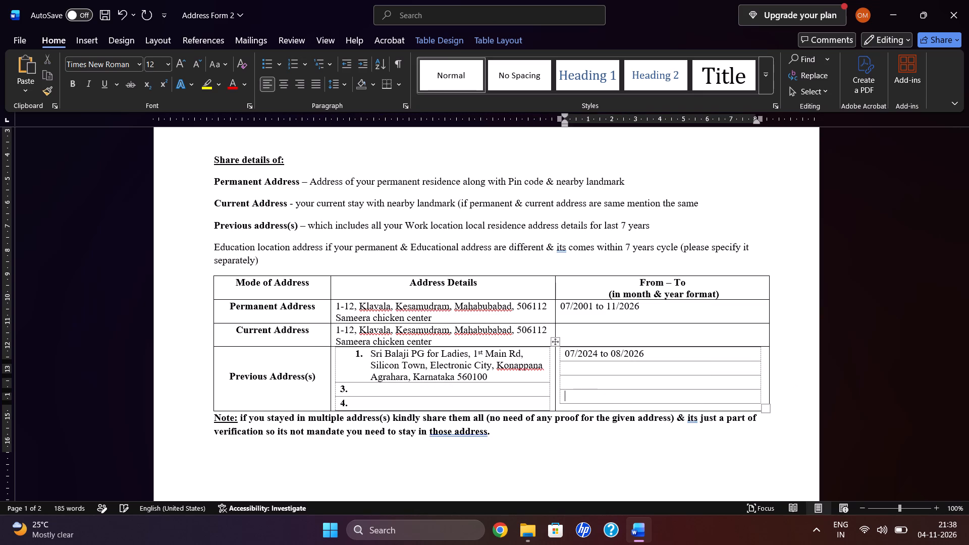
Remove the blank second page after the Note, along with the full stop that ends the Note.
{"action": "scroll", "coordinate": [658, 397], "scroll_direction": "down", "scroll_amount": 2}
{"action": "scroll", "coordinate": [658, 397], "scroll_direction": "up", "scroll_amount": 3}
{"action": "scroll", "coordinate": [658, 397], "scroll_direction": "down", "scroll_amount": 4}
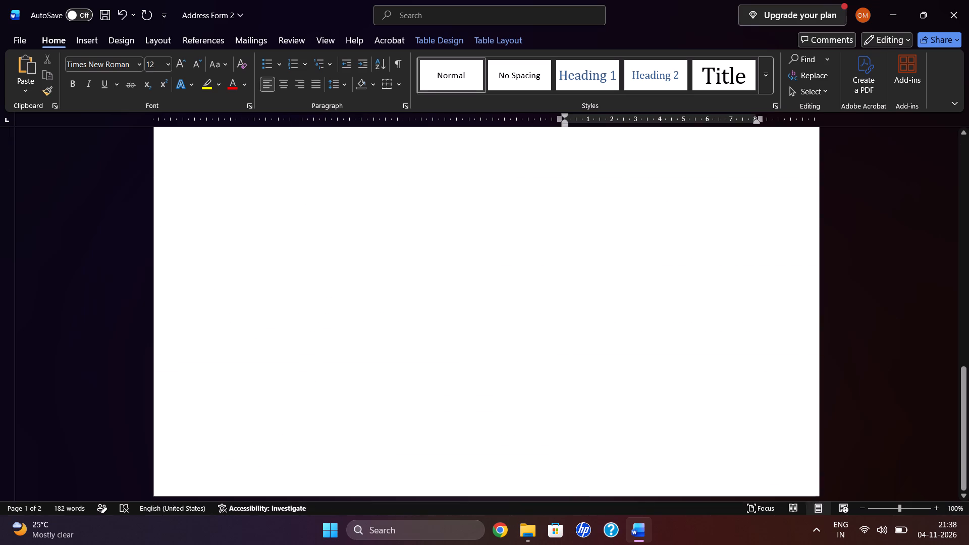
{"action": "scroll", "coordinate": [658, 397], "scroll_direction": "up", "scroll_amount": 1}
{"action": "left_click", "coordinate": [305, 433]}
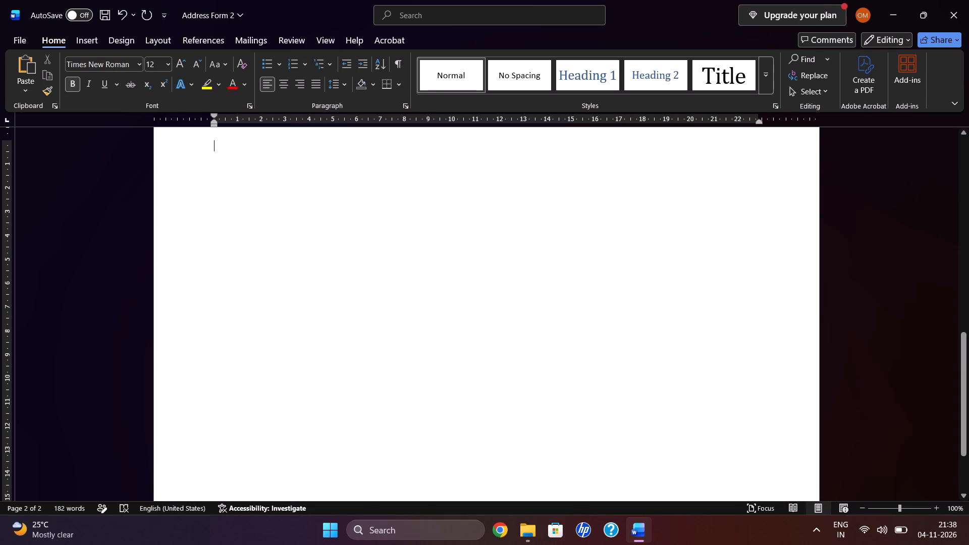
{"action": "key", "text": "BackSpace"}
{"action": "key", "text": "BackSpace"}
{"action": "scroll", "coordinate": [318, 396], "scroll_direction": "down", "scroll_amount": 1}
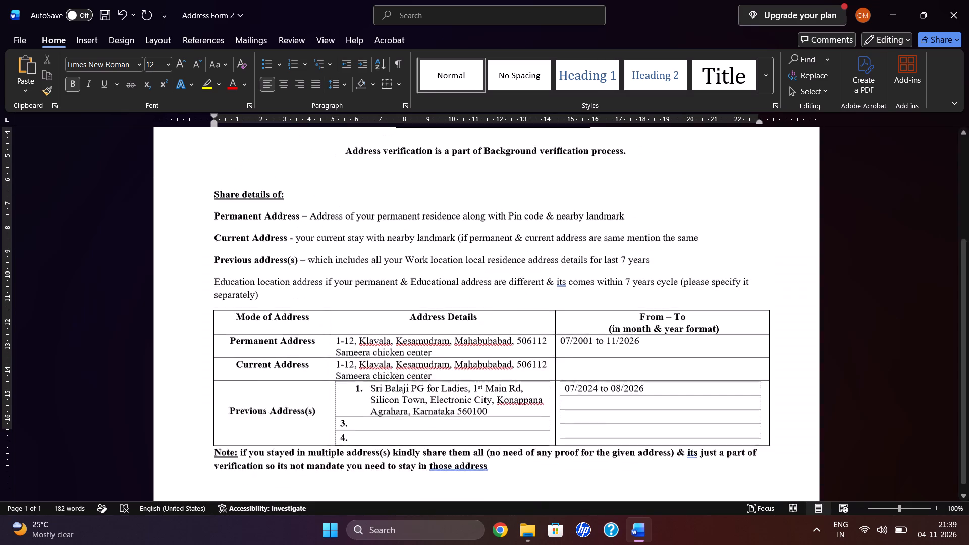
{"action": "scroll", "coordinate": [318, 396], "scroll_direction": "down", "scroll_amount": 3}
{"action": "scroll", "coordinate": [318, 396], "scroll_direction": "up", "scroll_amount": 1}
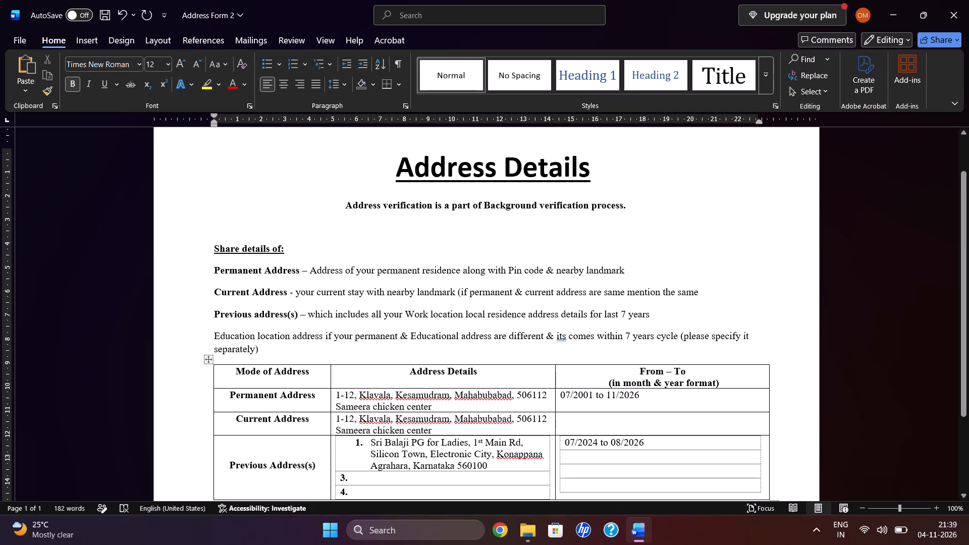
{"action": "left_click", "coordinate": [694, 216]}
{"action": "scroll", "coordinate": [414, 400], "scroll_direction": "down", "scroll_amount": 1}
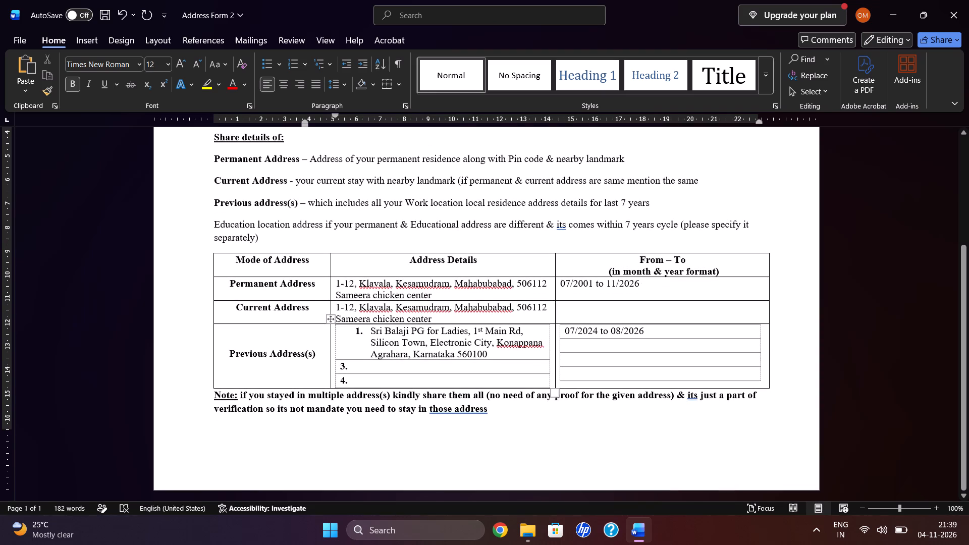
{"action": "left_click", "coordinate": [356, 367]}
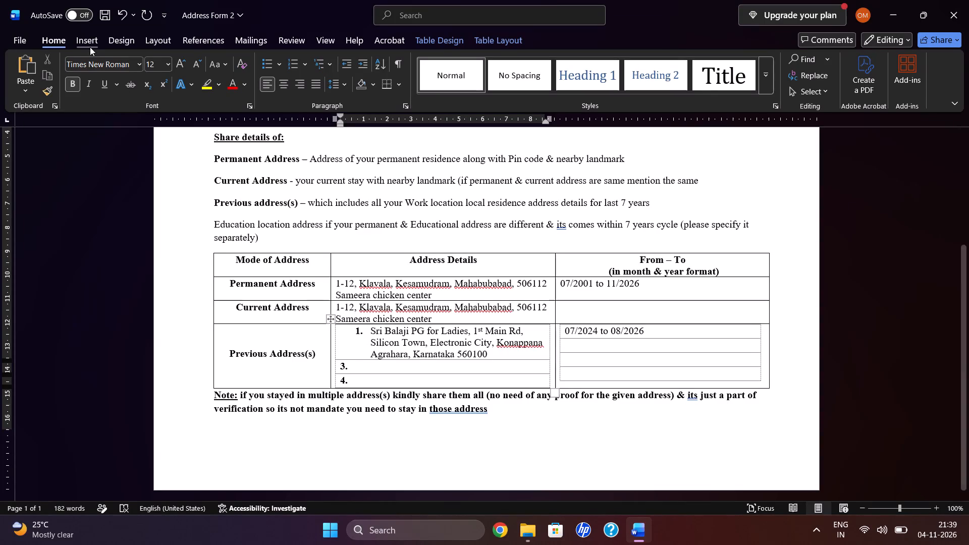
Save a copy of the document as Address Form 2_ in the Downloads folder, in Word Document format.
{"action": "left_click", "coordinate": [17, 41]}
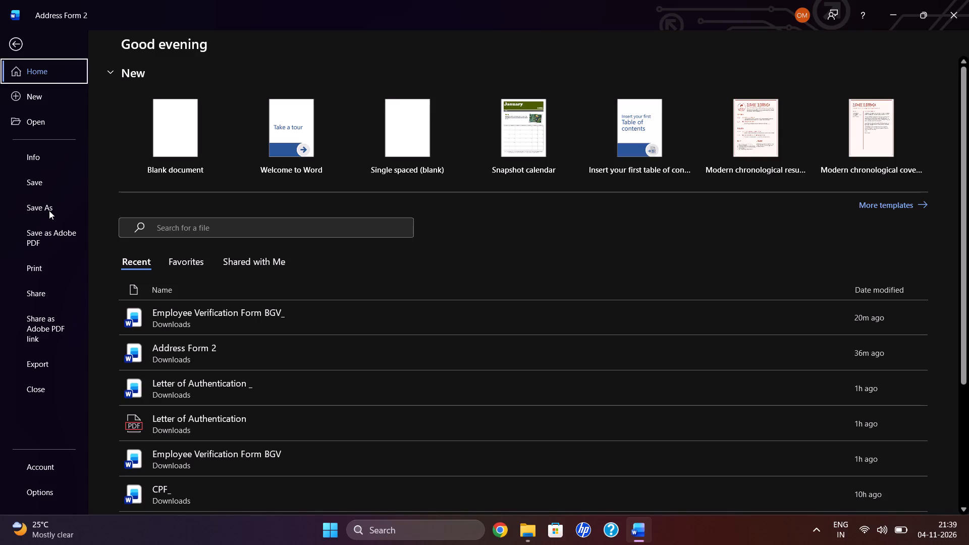
{"action": "left_click", "coordinate": [49, 210]}
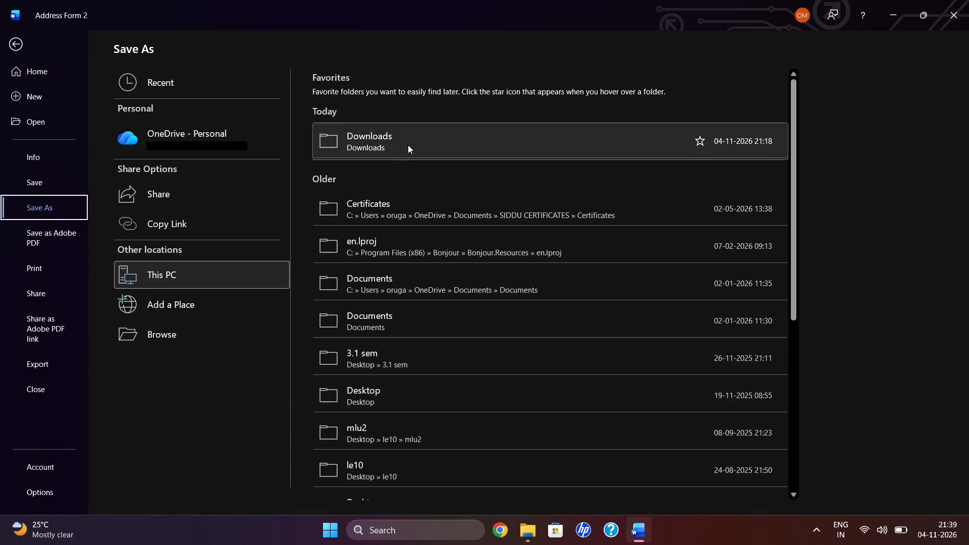
{"action": "left_click", "coordinate": [408, 145]}
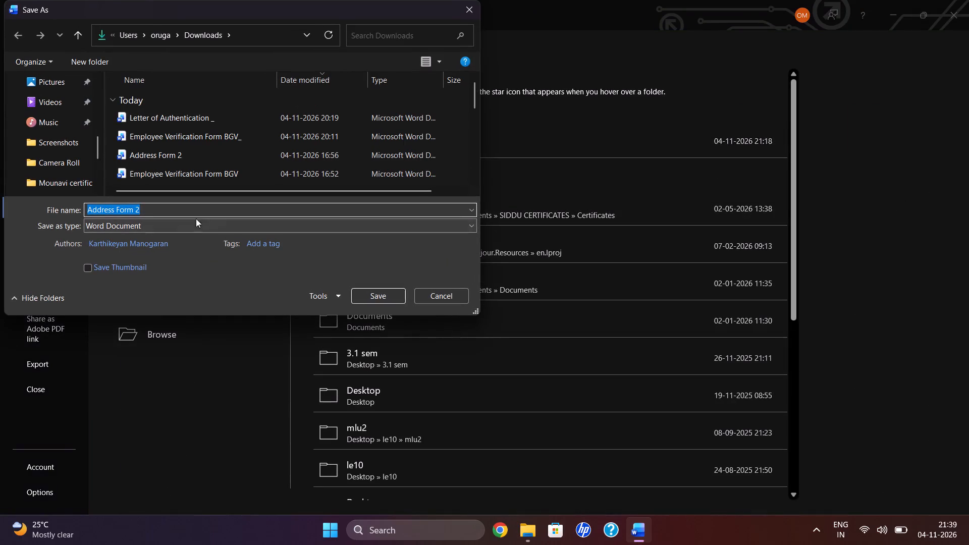
{"action": "left_click", "coordinate": [186, 207]}
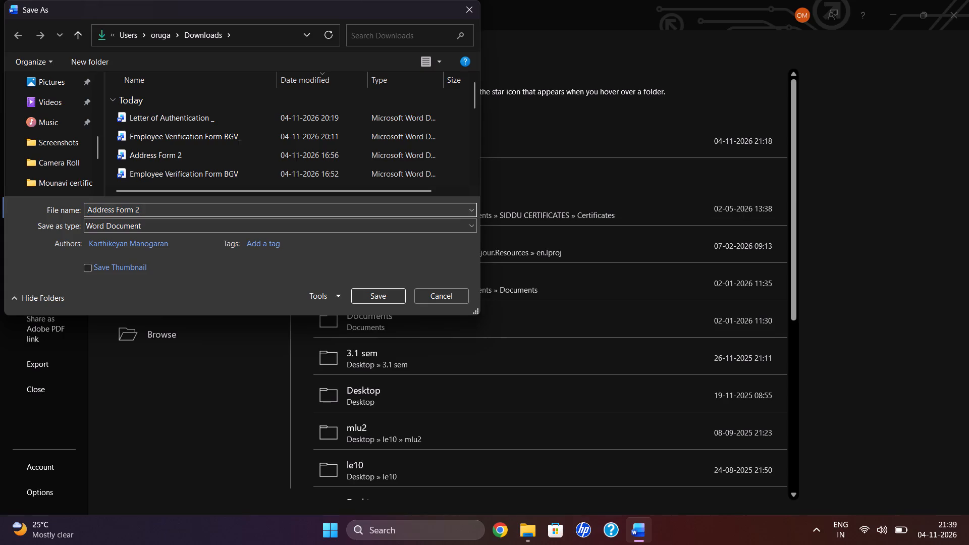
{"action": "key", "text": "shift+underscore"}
{"action": "left_click", "coordinate": [380, 297]}
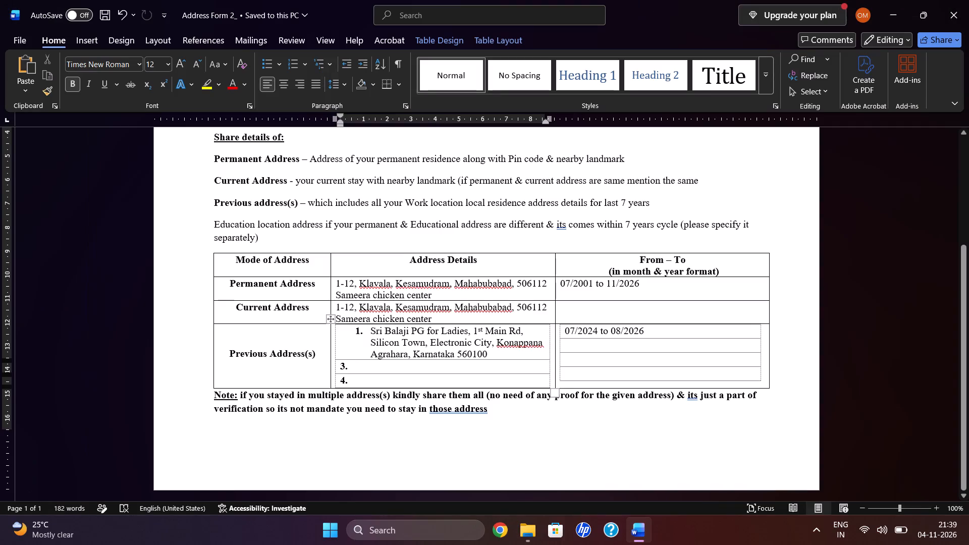
Close the saved Address Form 2_ document.
{"action": "scroll", "coordinate": [476, 253], "scroll_direction": "down", "scroll_amount": 9}
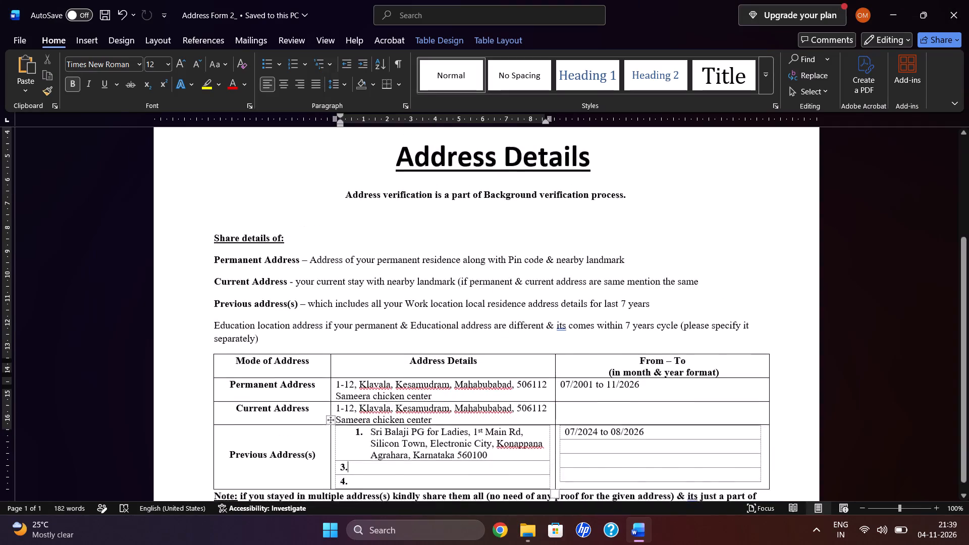
{"action": "scroll", "coordinate": [476, 253], "scroll_direction": "down", "scroll_amount": 5}
{"action": "scroll", "coordinate": [476, 253], "scroll_direction": "up", "scroll_amount": 5}
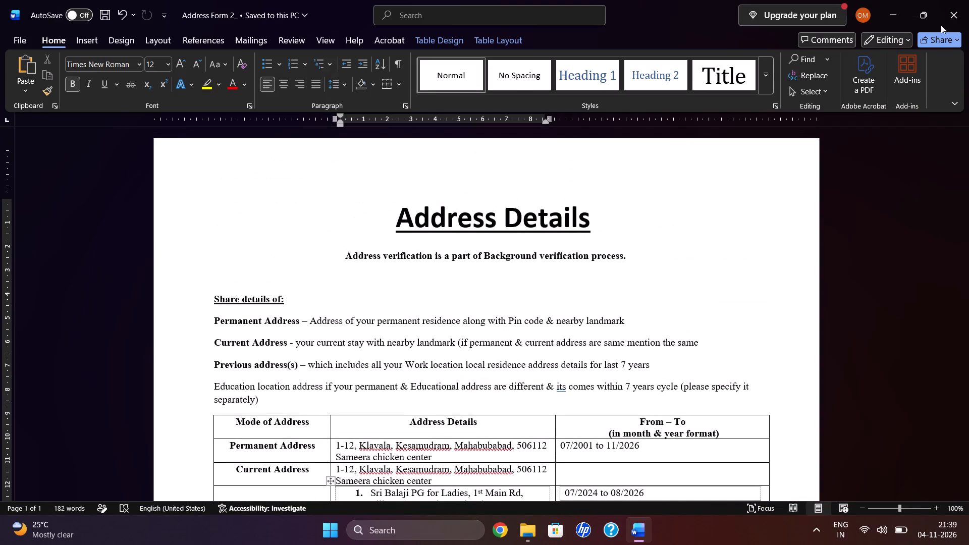
{"action": "left_click", "coordinate": [961, 16]}
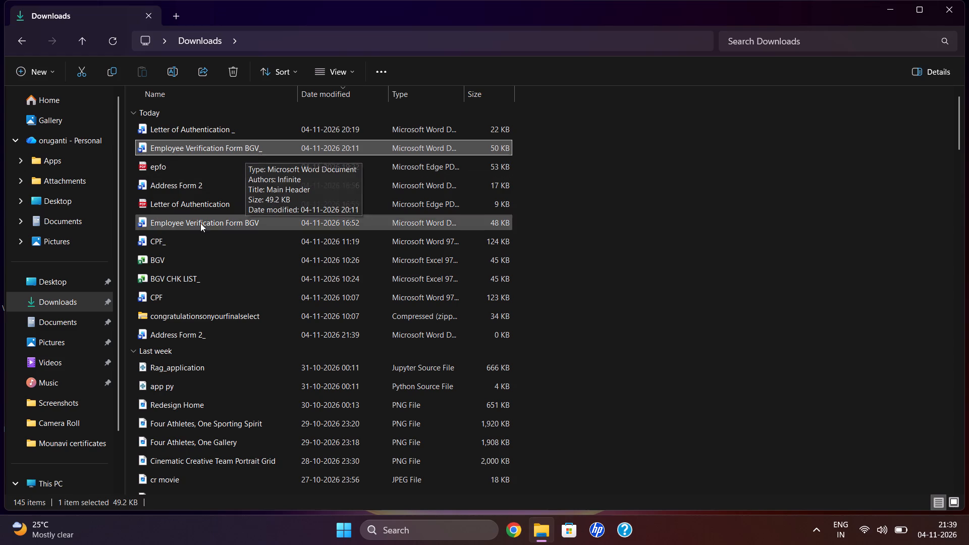
Close the File Explorer window showing the Downloads folder.
{"action": "left_click", "coordinate": [626, 216]}
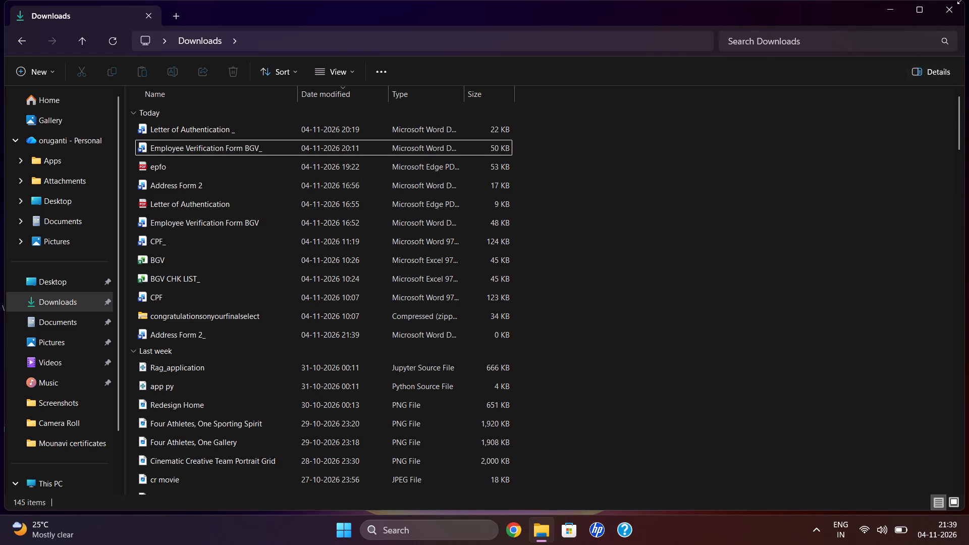
{"action": "left_click", "coordinate": [949, 6]}
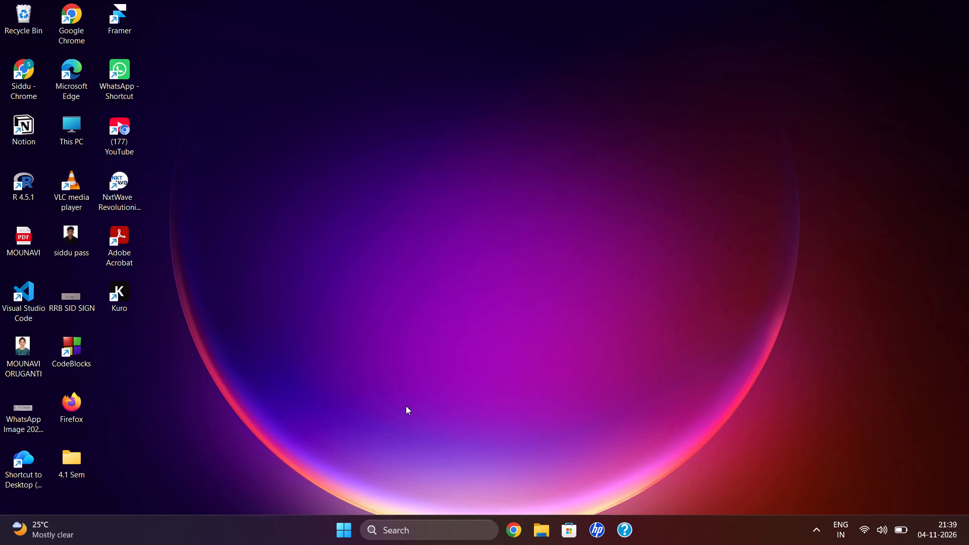